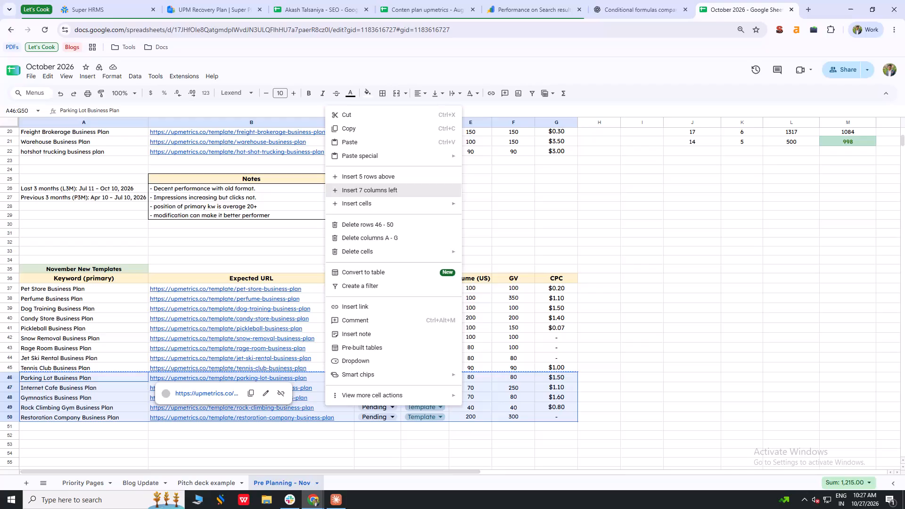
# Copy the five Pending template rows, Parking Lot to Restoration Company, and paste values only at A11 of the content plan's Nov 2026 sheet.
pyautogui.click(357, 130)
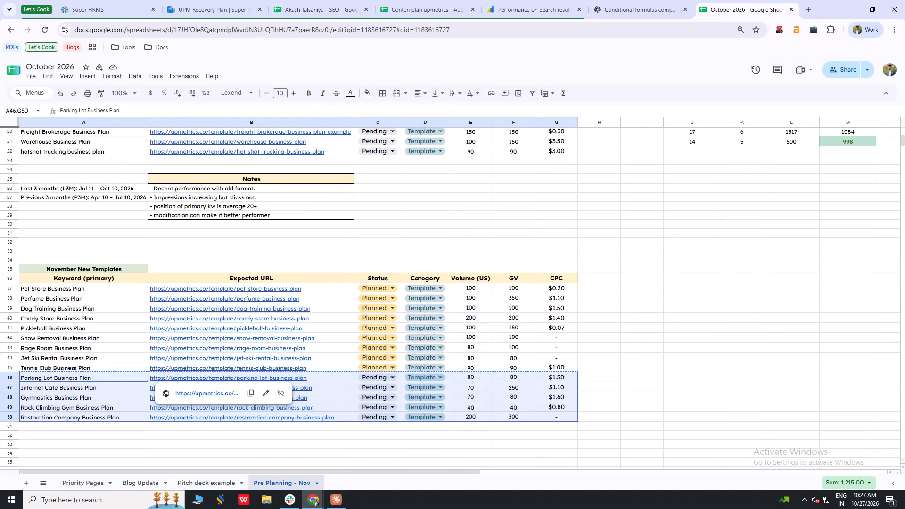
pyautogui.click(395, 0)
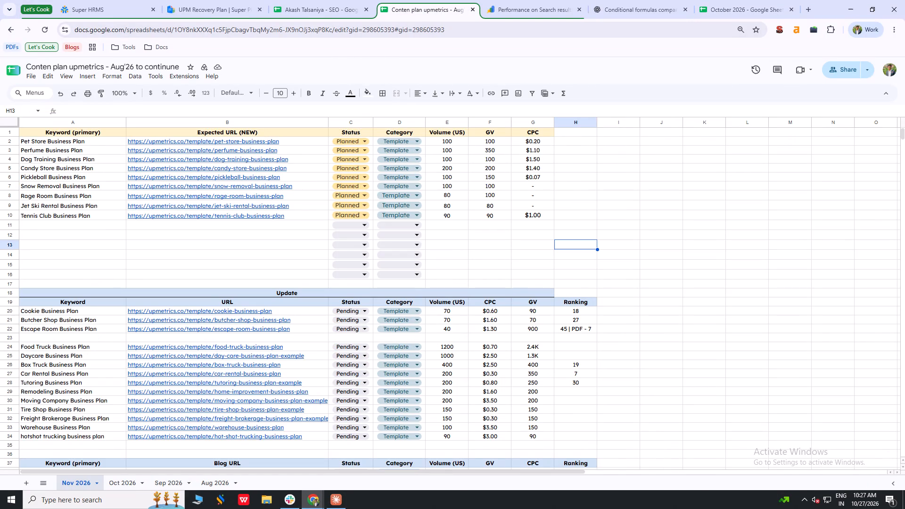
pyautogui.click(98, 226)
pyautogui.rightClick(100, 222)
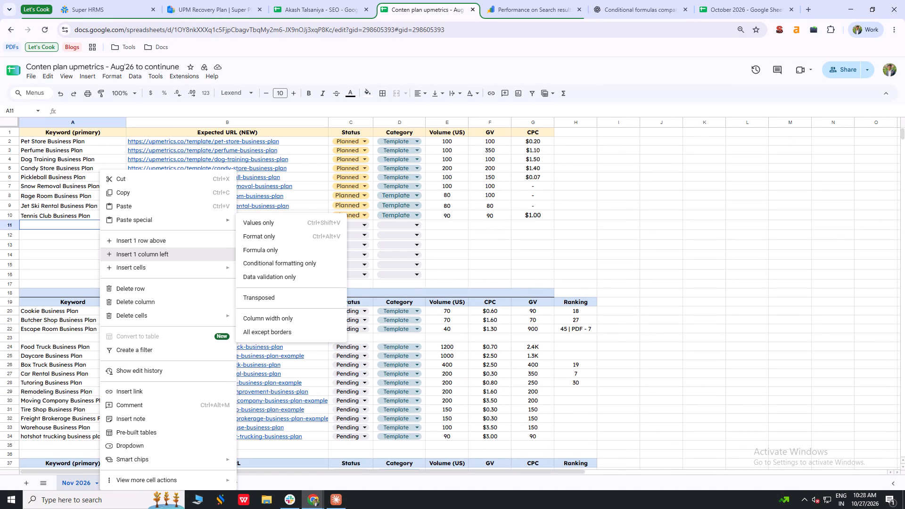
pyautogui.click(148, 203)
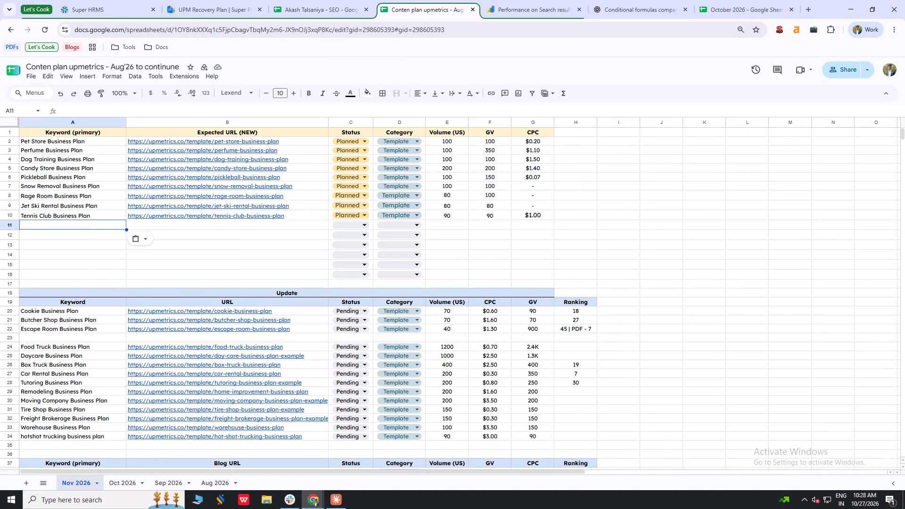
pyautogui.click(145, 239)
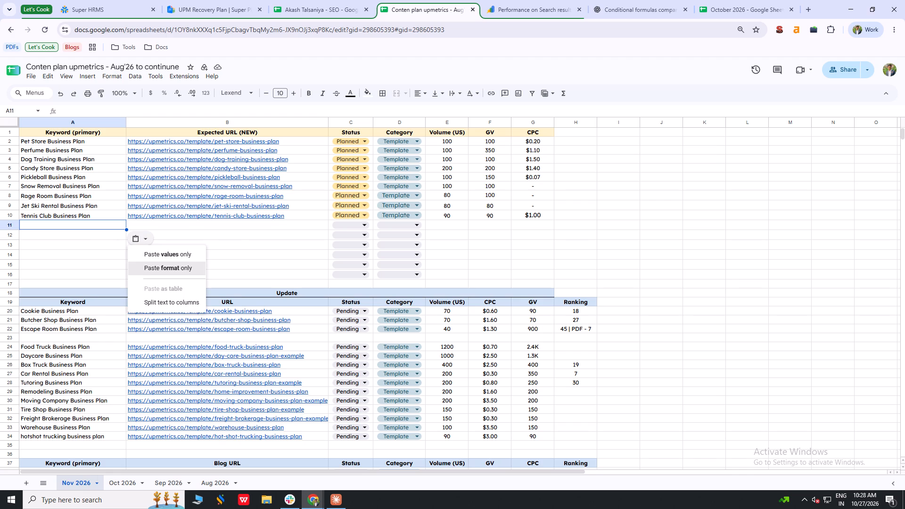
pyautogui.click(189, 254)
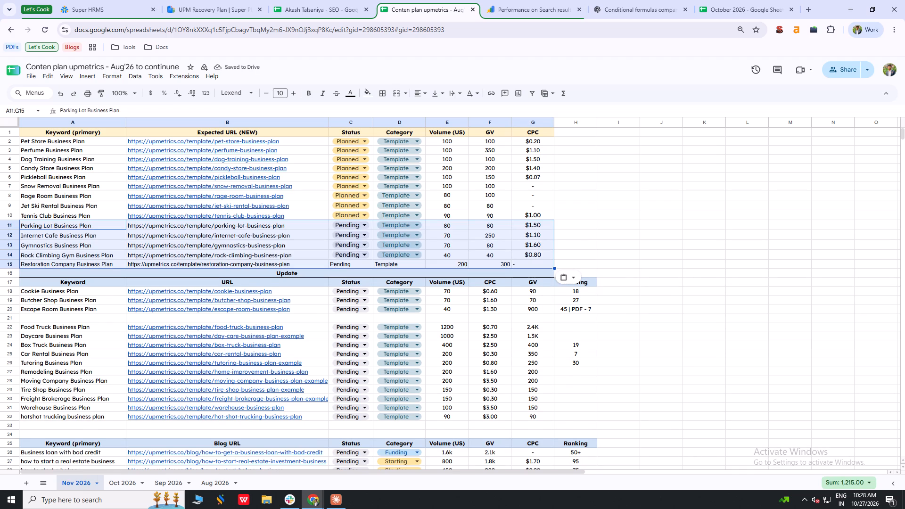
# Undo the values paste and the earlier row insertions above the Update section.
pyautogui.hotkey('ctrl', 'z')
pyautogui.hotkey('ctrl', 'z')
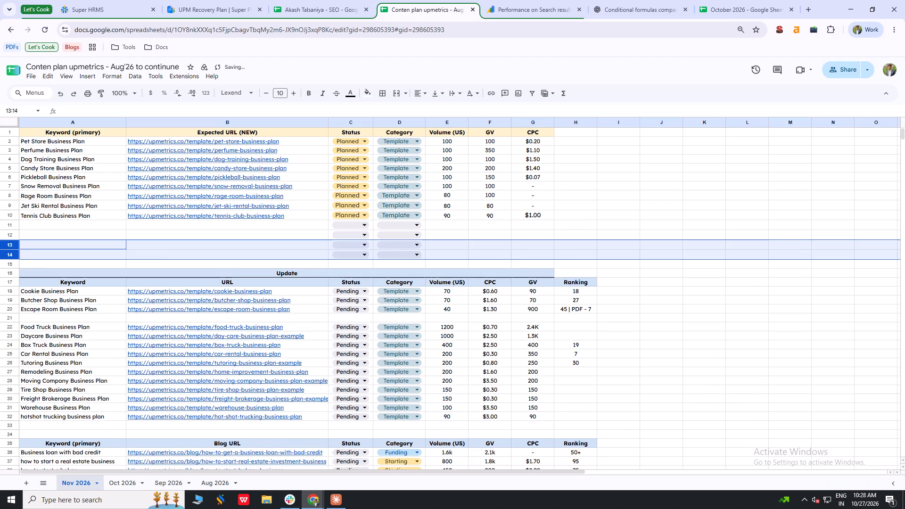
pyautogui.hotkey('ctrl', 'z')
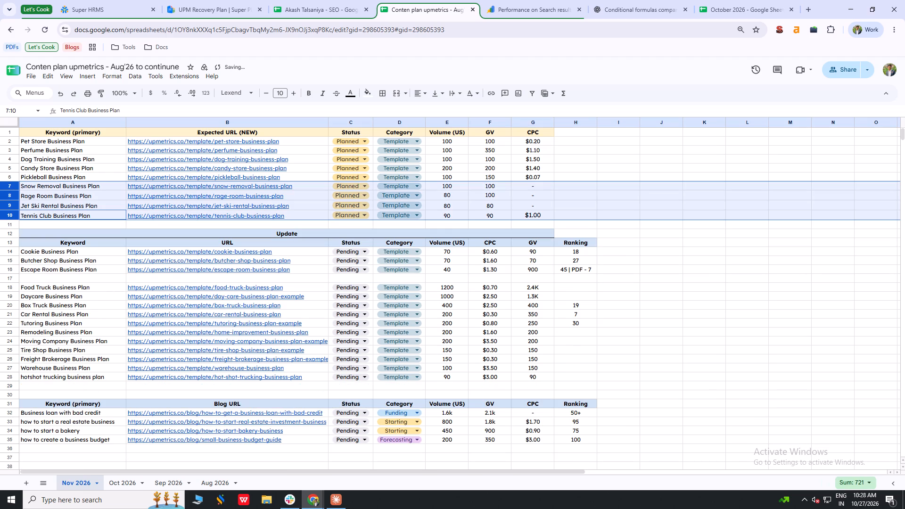
# Insert five blank rows between the Tennis Club Business Plan row and the Update section.
pyautogui.rightClick(8, 200)
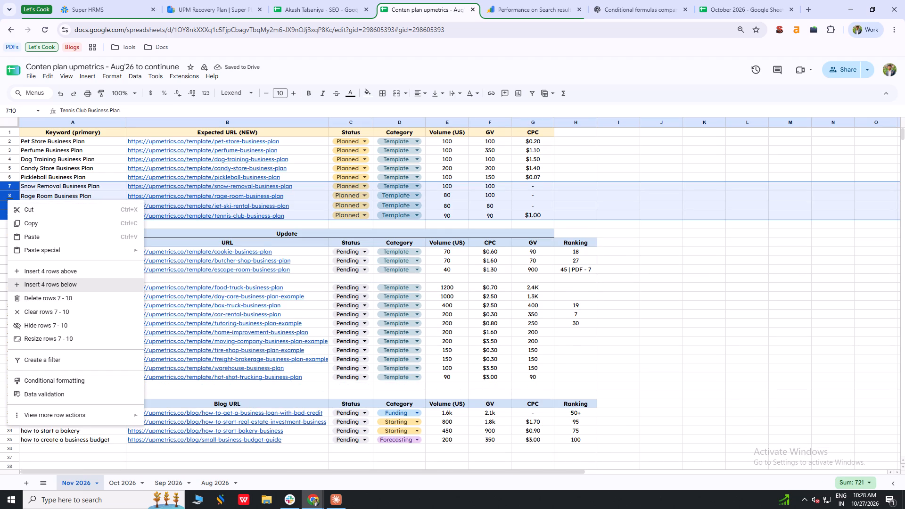
pyautogui.click(93, 285)
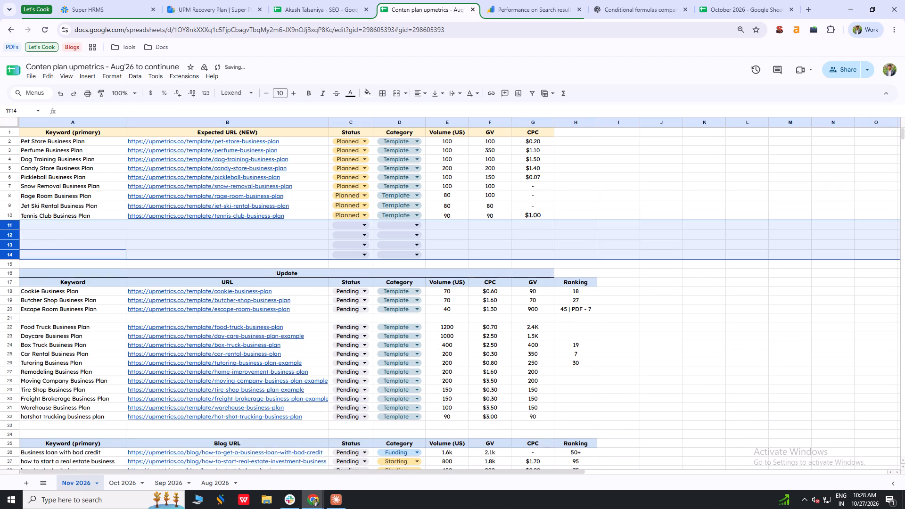
pyautogui.click(50, 240)
pyautogui.click(10, 248)
pyautogui.click(13, 245)
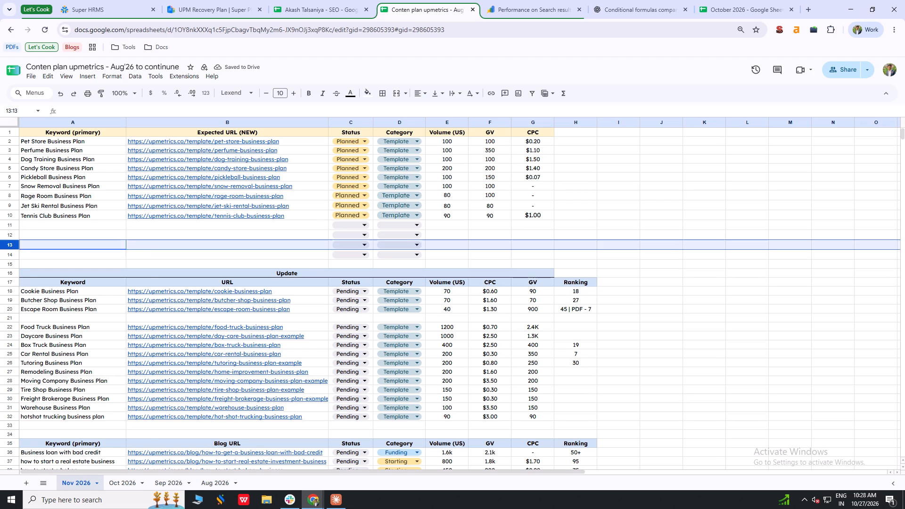
pyautogui.rightClick(13, 245)
pyautogui.click(84, 328)
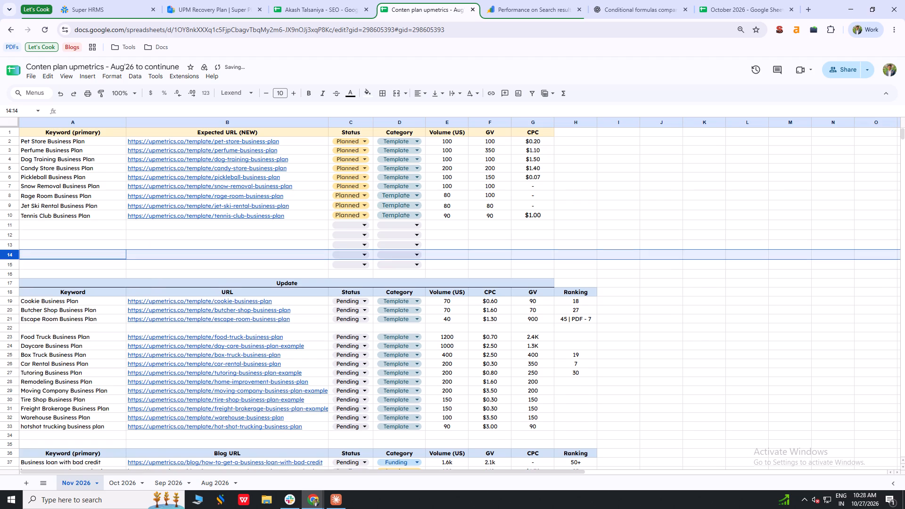
pyautogui.click(625, 265)
# Cut A46:G50 from the October 2026 spreadsheet's Pre Planning - Nov sheet and paste values only at A11 of the content plan's Nov 2026 sheet.
pyautogui.click(732, 0)
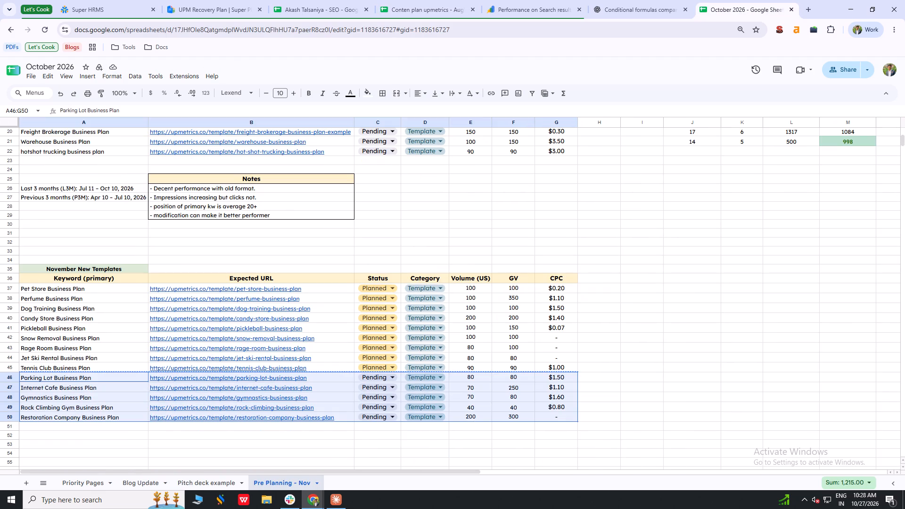
pyautogui.click(219, 440)
pyautogui.moveTo(115, 377); pyautogui.dragTo(333, 419)
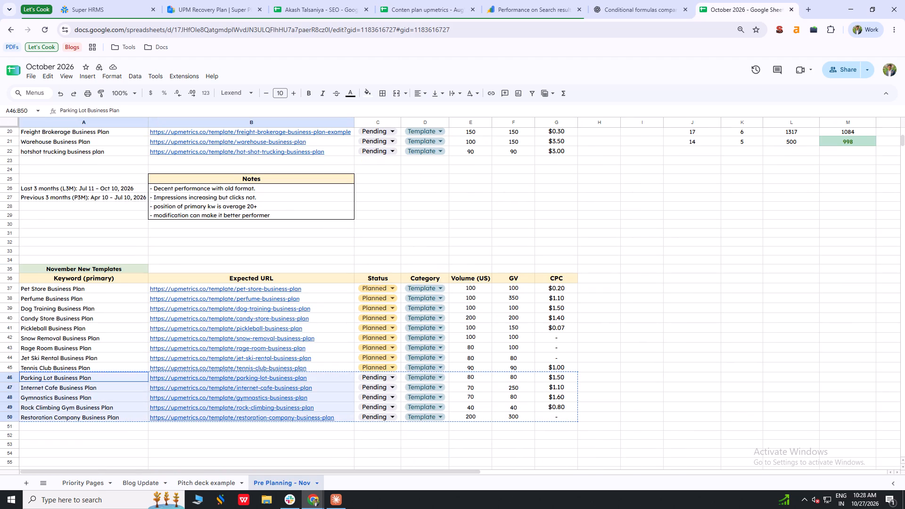
pyautogui.moveTo(333, 419); pyautogui.dragTo(548, 419)
pyautogui.hotkey('ctrl', 'x')
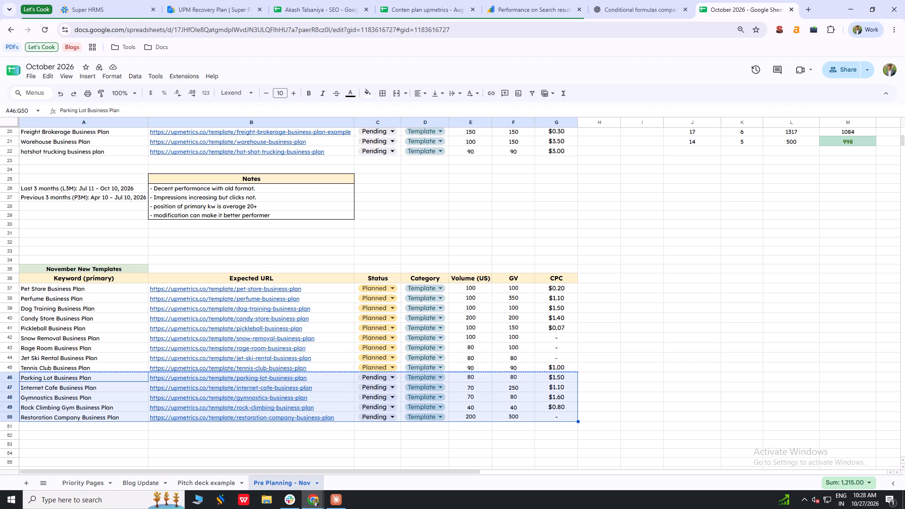
pyautogui.click(404, 0)
pyautogui.click(86, 229)
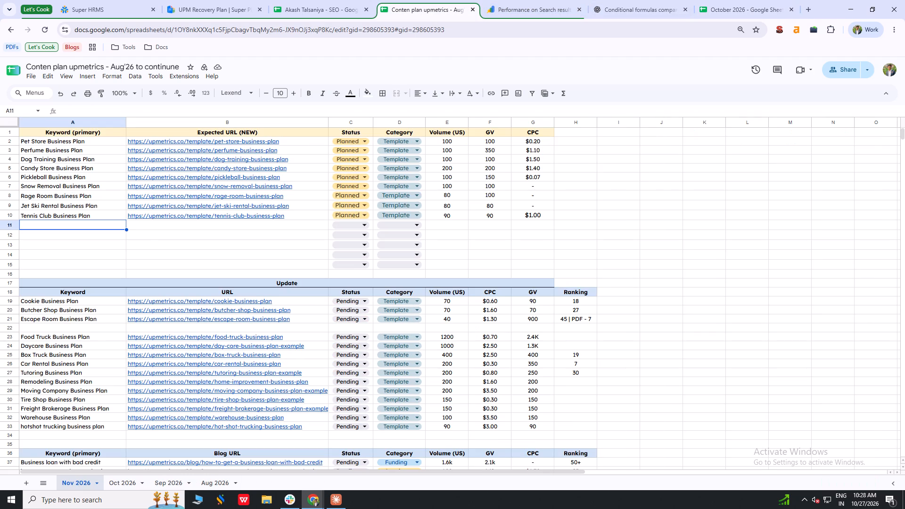
pyautogui.hotkey('ctrl', 'v')
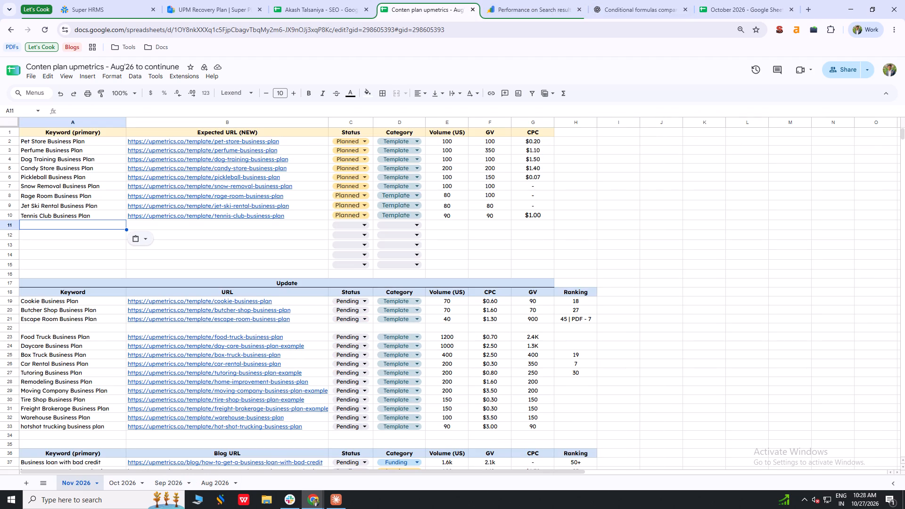
pyautogui.hotkey('ctrl', 'v')
pyautogui.click(139, 238)
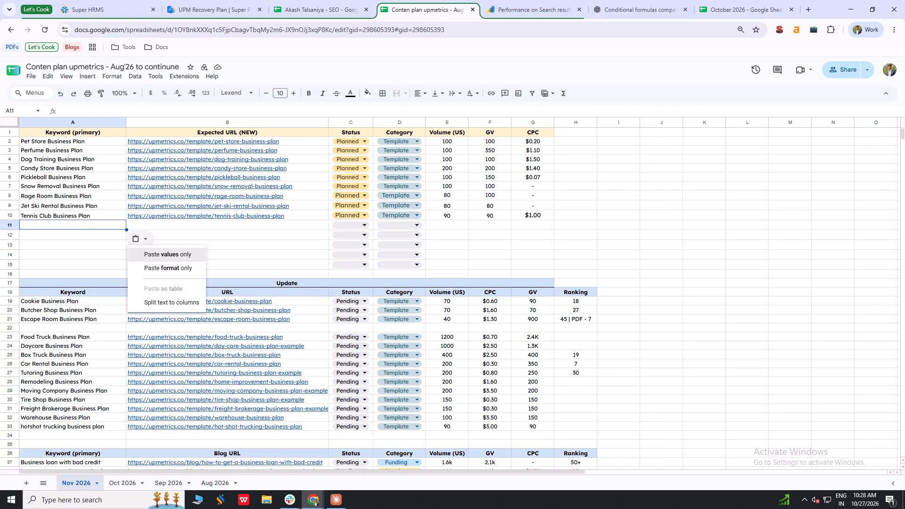
pyautogui.click(185, 260)
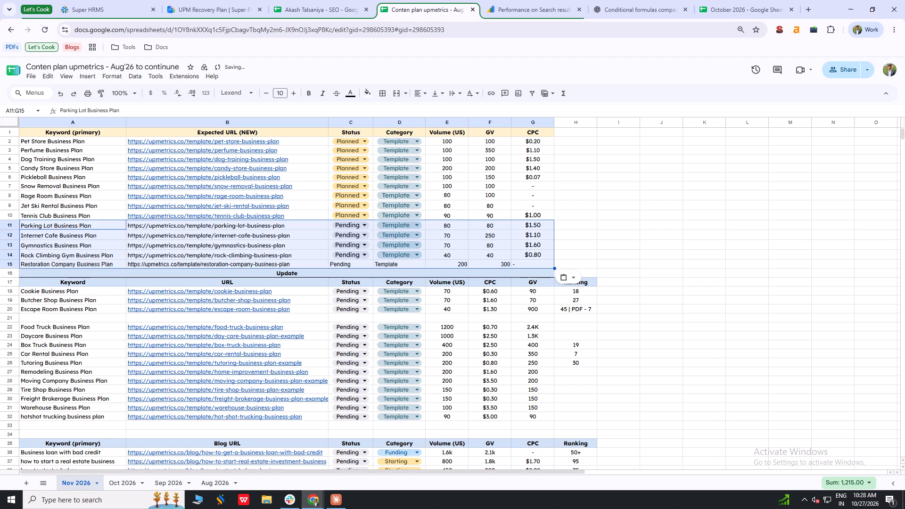
pyautogui.click(725, 265)
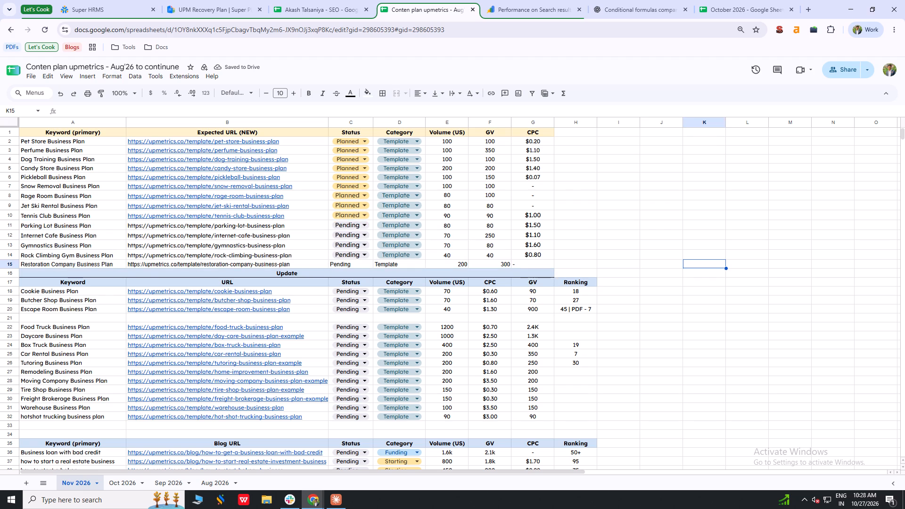
# Insert one blank row below the Restoration Company Business Plan row, above the Update header.
pyautogui.click(7, 263)
pyautogui.rightClick(7, 263)
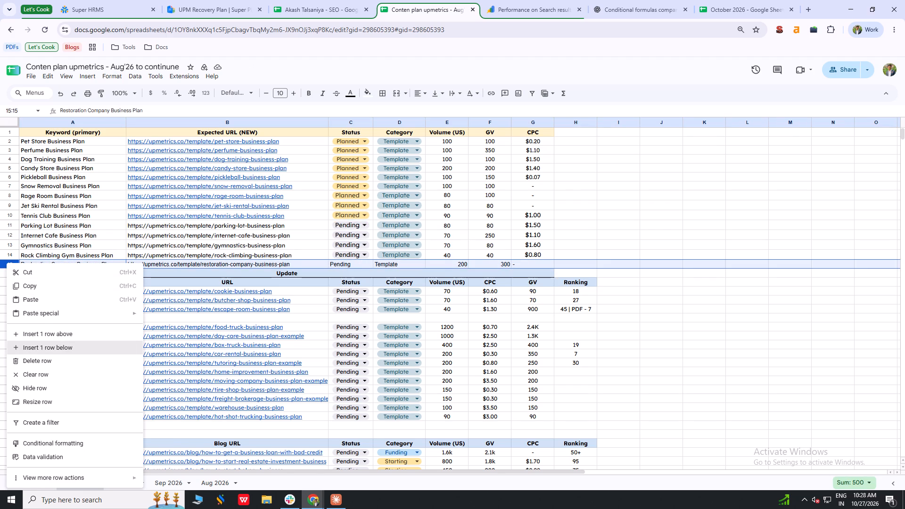
pyautogui.click(79, 346)
pyautogui.click(687, 226)
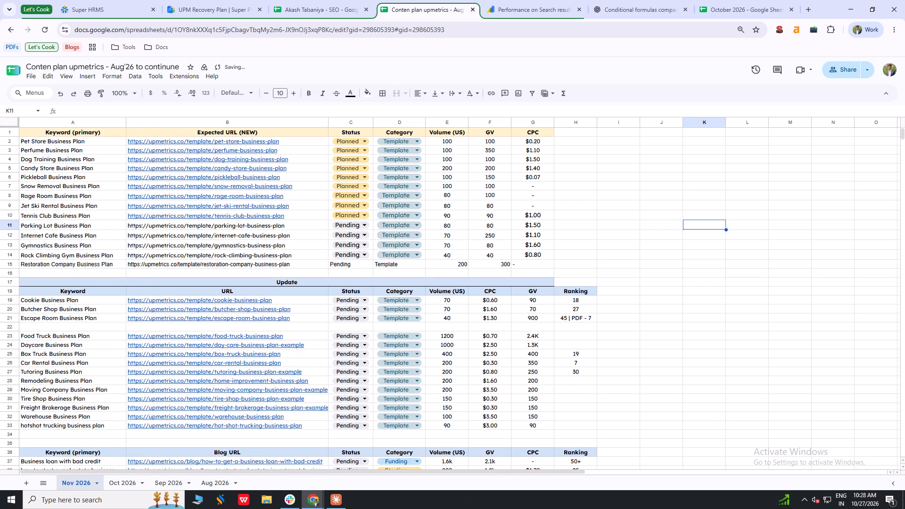
# Copy the Rock Climbing Gym row's Status and Category dropdown cells onto the Restoration Company row.
pyautogui.moveTo(372, 259); pyautogui.dragTo(394, 258)
pyautogui.hotkey('ctrl', 'c')
pyautogui.click(362, 264)
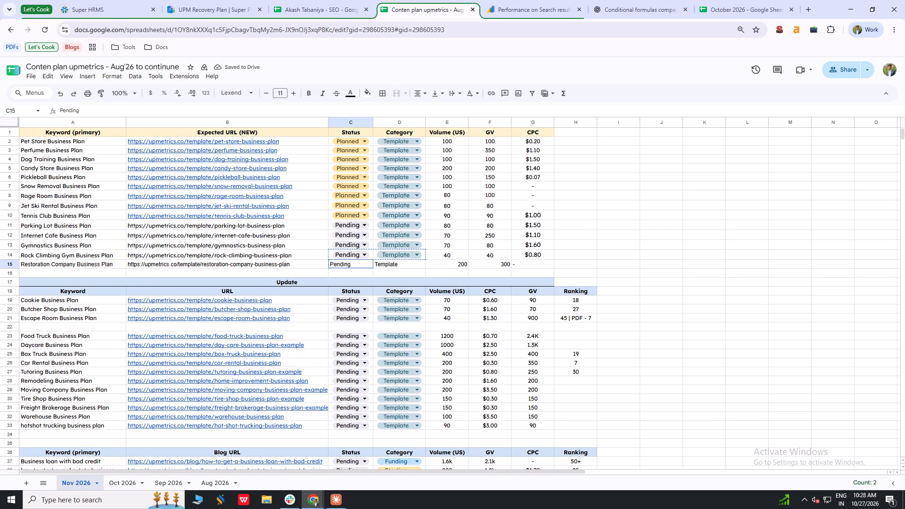
pyautogui.hotkey('ctrl', 'v')
pyautogui.click(559, 265)
# Paint the format of the Rock Climbing Gym row's Volume cell onto the Restoration Company row's Volume and GV cells.
pyautogui.click(448, 255)
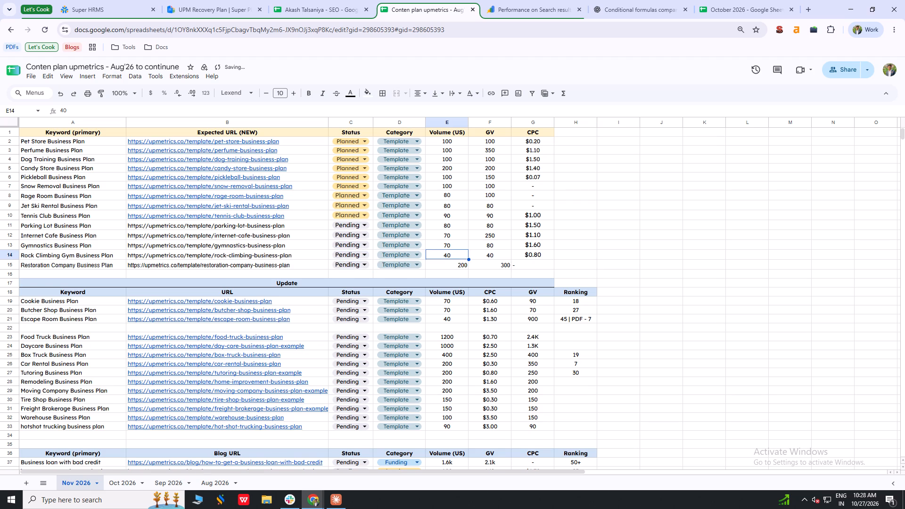
pyautogui.click(97, 98)
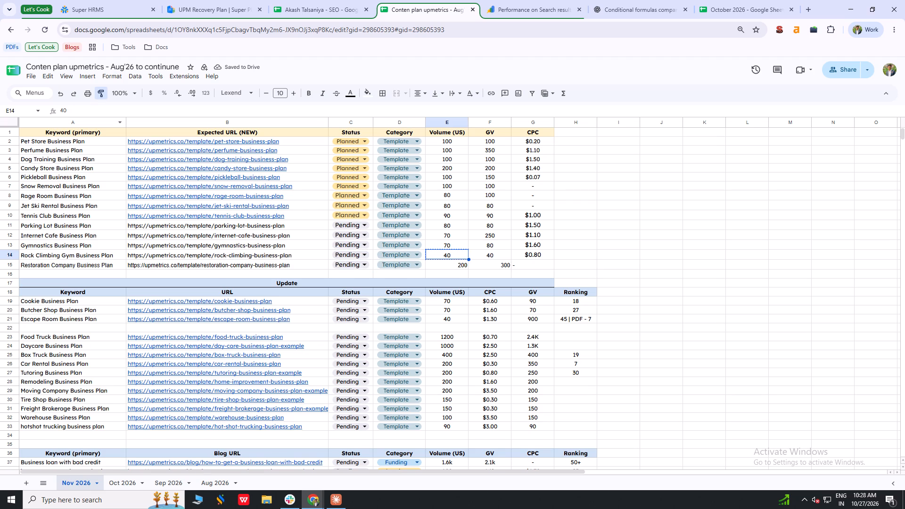
pyautogui.moveTo(447, 267); pyautogui.dragTo(494, 268)
pyautogui.click(598, 254)
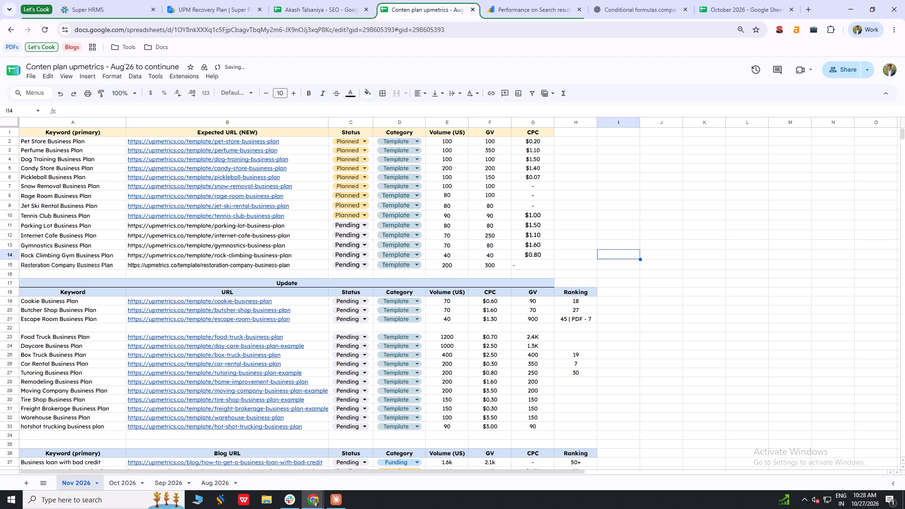
# Paint the Rage Room URL cell's link format over the Expected URL column down to the Restoration Company row.
pyautogui.click(302, 201)
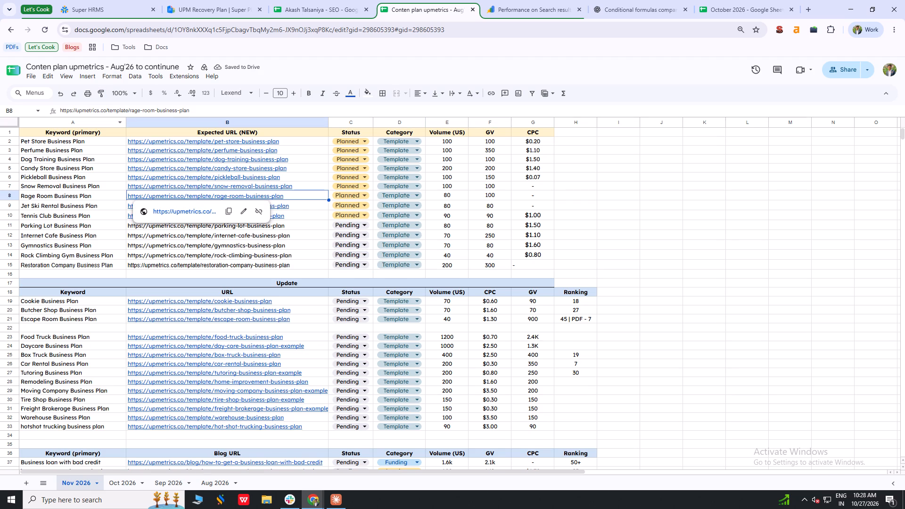
pyautogui.click(98, 87)
pyautogui.moveTo(297, 168); pyautogui.dragTo(288, 263)
# Re-enter the Expected URLs in B11 to B15 with a trailing space to make them live links, and check each link.
pyautogui.click(296, 227)
pyautogui.doubleClick(295, 227)
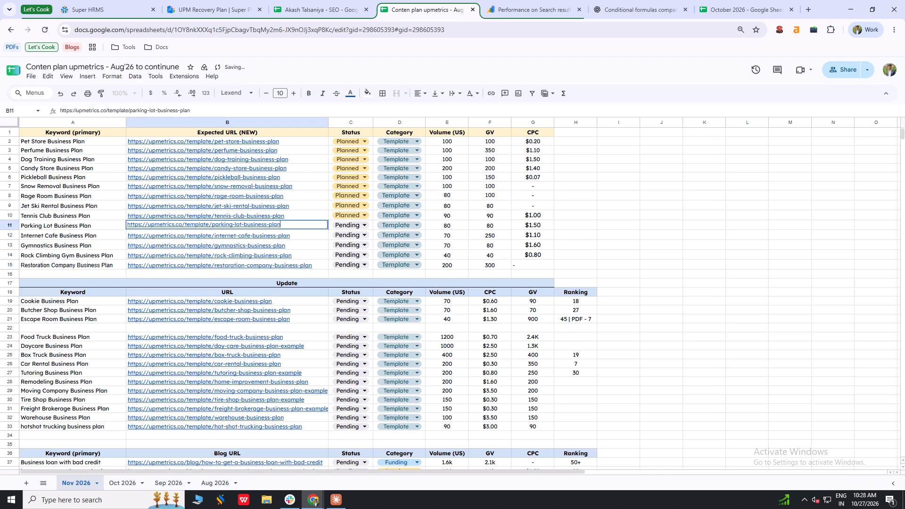
pyautogui.press('space')
pyautogui.click(296, 237)
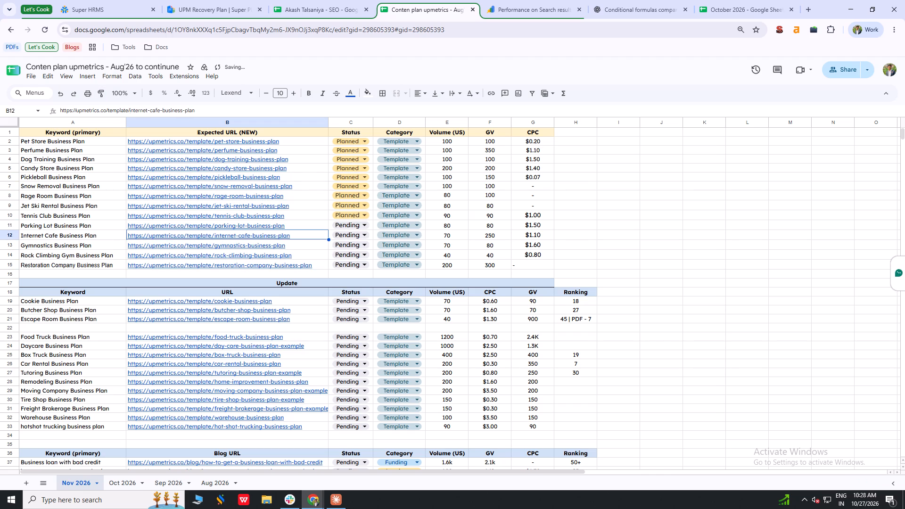
pyautogui.click(289, 226)
pyautogui.doubleClick(294, 236)
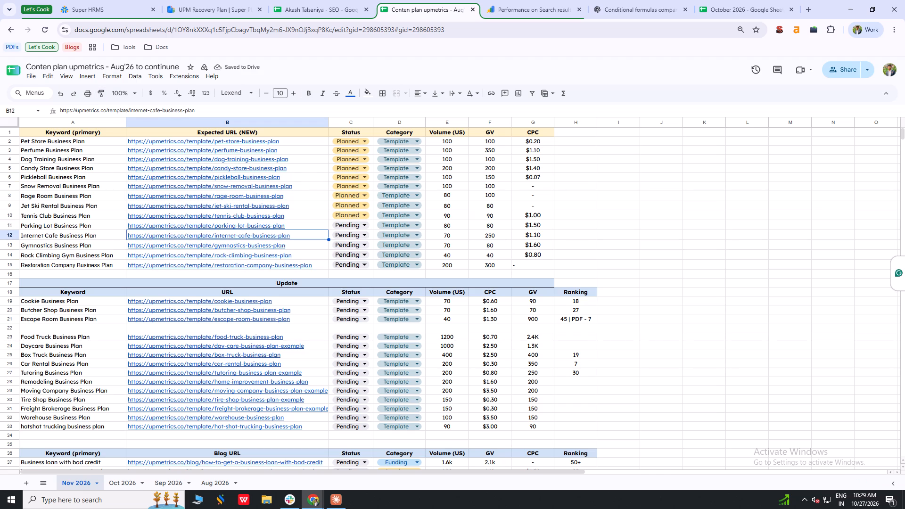
pyautogui.doubleClick(295, 236)
pyautogui.press('space')
pyautogui.doubleClick(290, 244)
pyautogui.press('space')
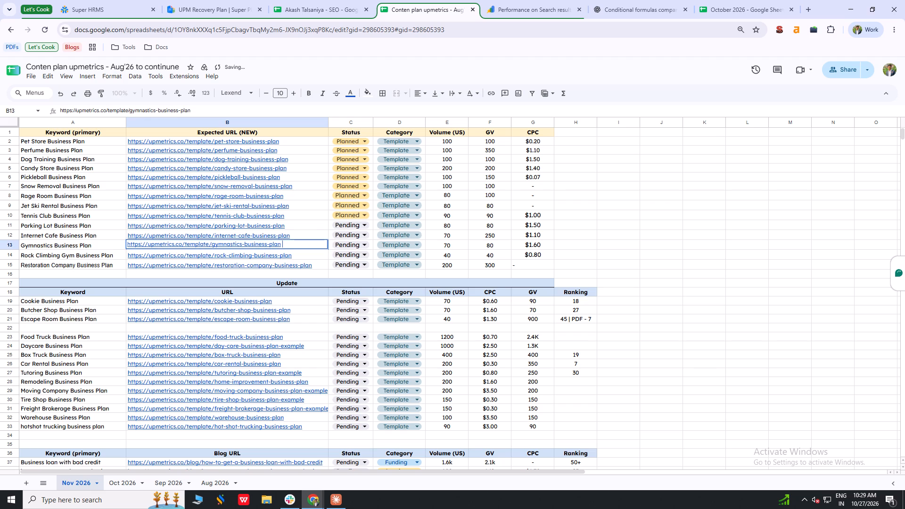
pyautogui.doubleClick(297, 254)
pyautogui.press('space')
pyautogui.doubleClick(318, 264)
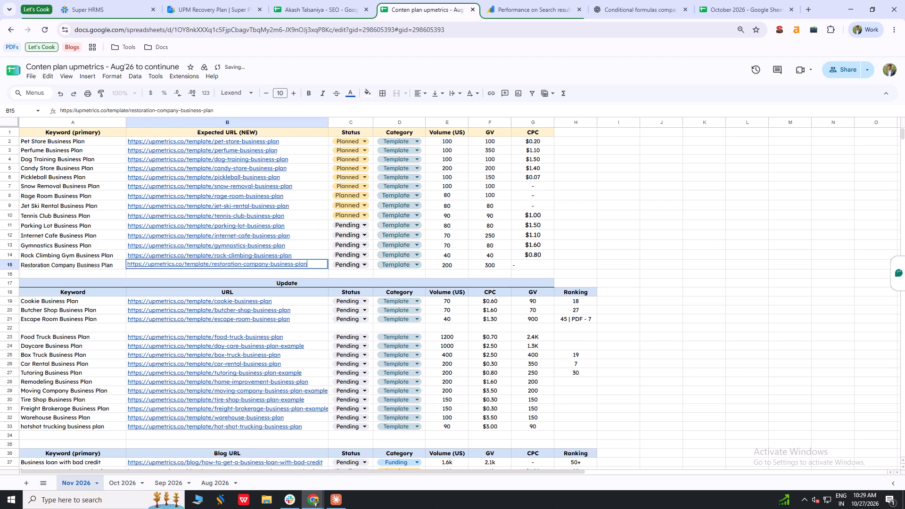
pyautogui.press('space')
pyautogui.click(280, 222)
pyautogui.click(287, 236)
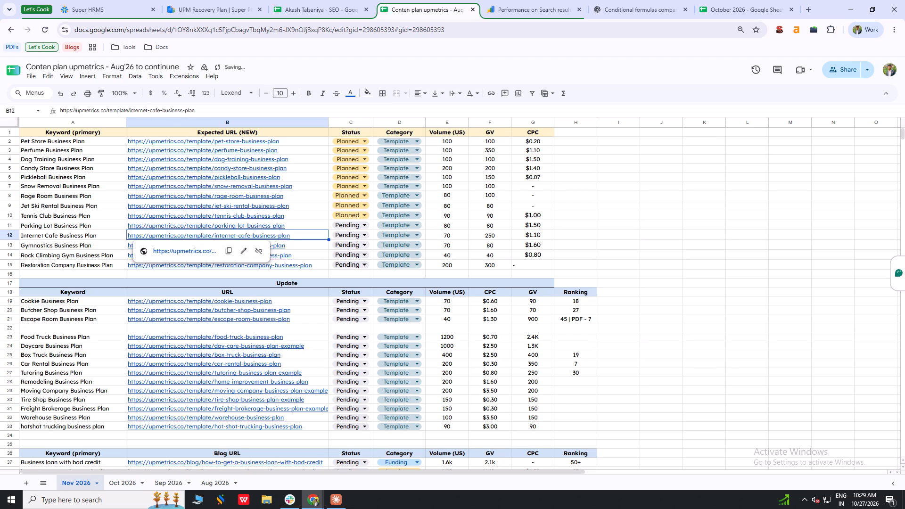
pyautogui.click(296, 247)
pyautogui.click(307, 256)
pyautogui.click(306, 264)
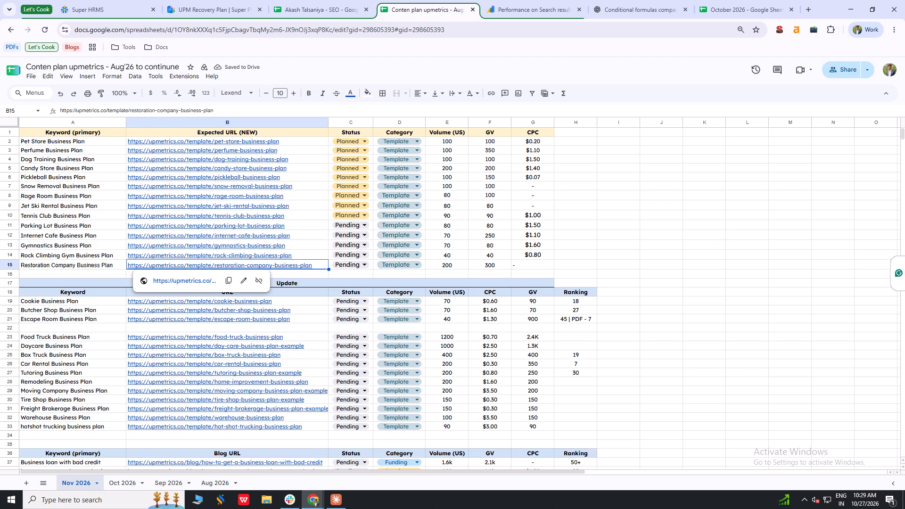
pyautogui.click(74, 243)
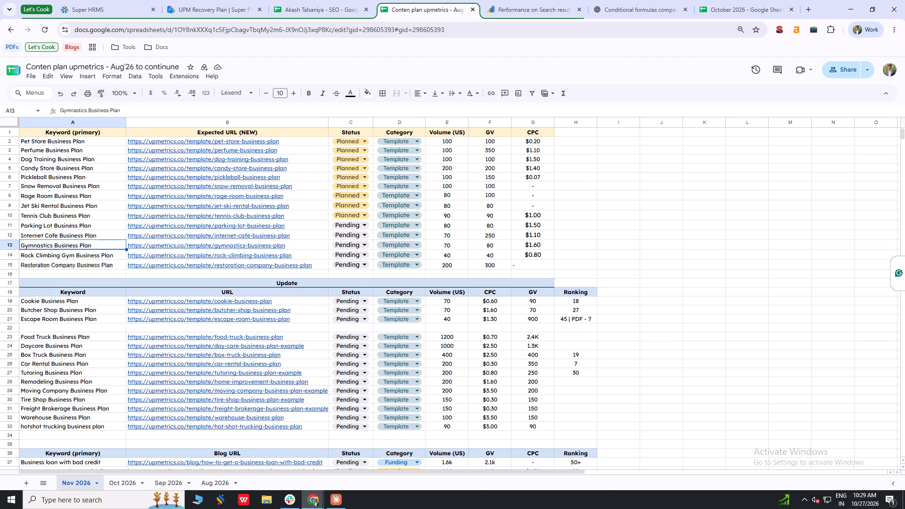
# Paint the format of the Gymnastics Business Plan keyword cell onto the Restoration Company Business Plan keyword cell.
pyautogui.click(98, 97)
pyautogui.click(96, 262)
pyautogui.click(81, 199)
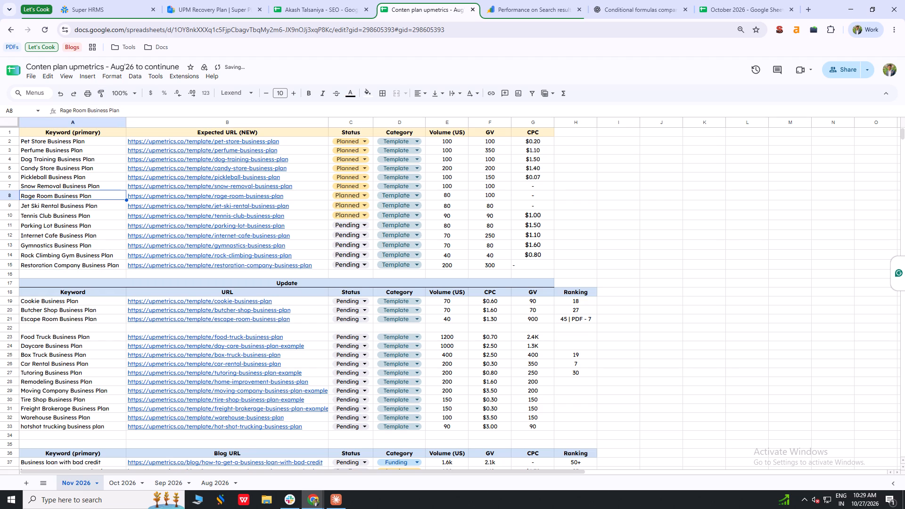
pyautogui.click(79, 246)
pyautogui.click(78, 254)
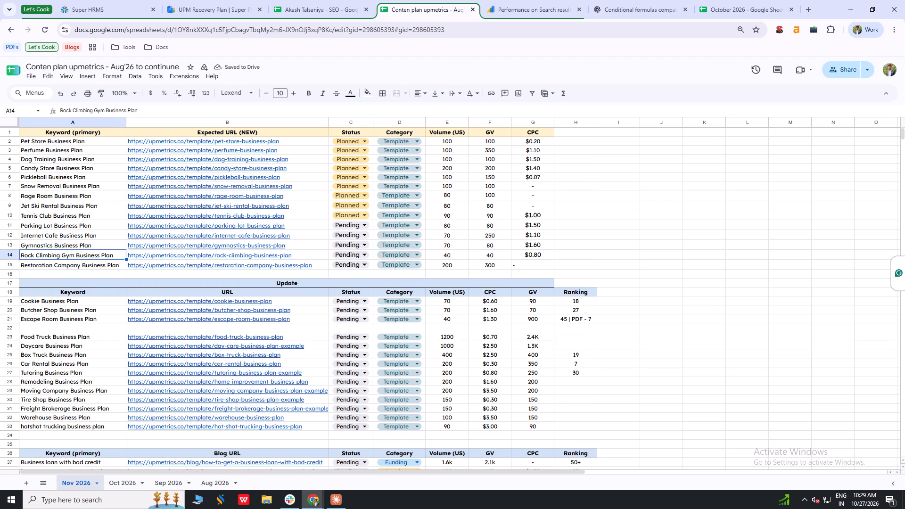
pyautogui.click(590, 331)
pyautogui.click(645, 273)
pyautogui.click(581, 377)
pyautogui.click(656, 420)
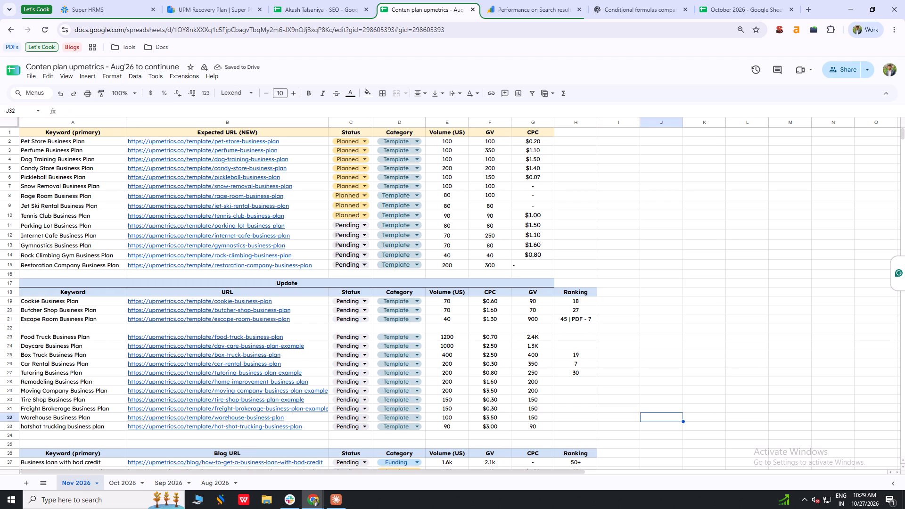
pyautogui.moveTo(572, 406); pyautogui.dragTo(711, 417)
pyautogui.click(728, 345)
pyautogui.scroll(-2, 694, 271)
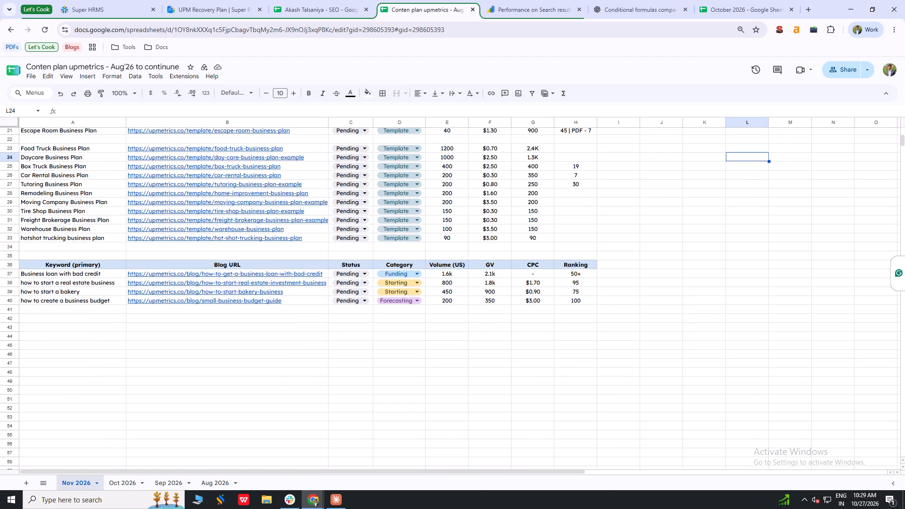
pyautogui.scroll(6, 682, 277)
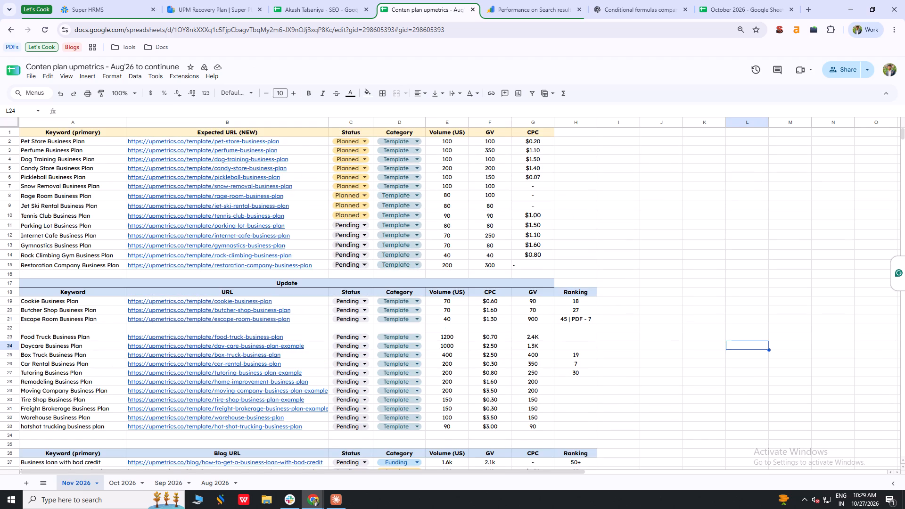
# Paint the format of the Perfume Business Plan keyword cell over the keyword cells A4 to A15.
pyautogui.click(87, 150)
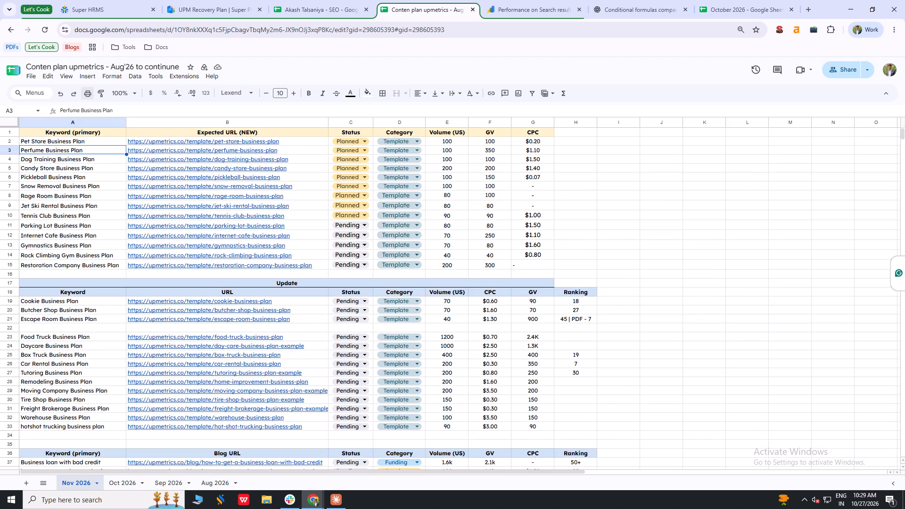
pyautogui.click(106, 93)
pyautogui.moveTo(102, 164); pyautogui.dragTo(108, 267)
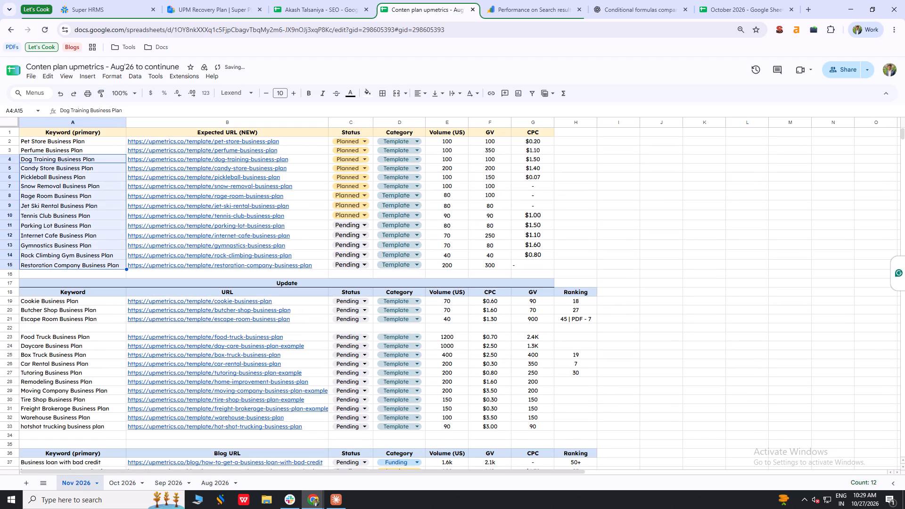
pyautogui.click(263, 182)
pyautogui.click(254, 254)
pyautogui.click(607, 229)
pyautogui.click(611, 266)
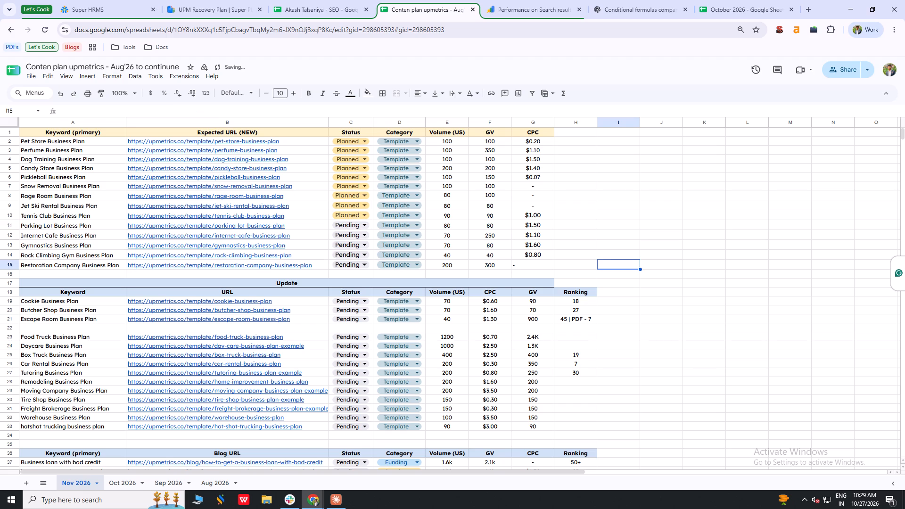
# Review the lists on the Nov 2026 sheet, look over the Oct 2026 sheet's tables, and return to Nov 2026.
pyautogui.click(363, 217)
pyautogui.click(363, 217)
pyautogui.click(609, 214)
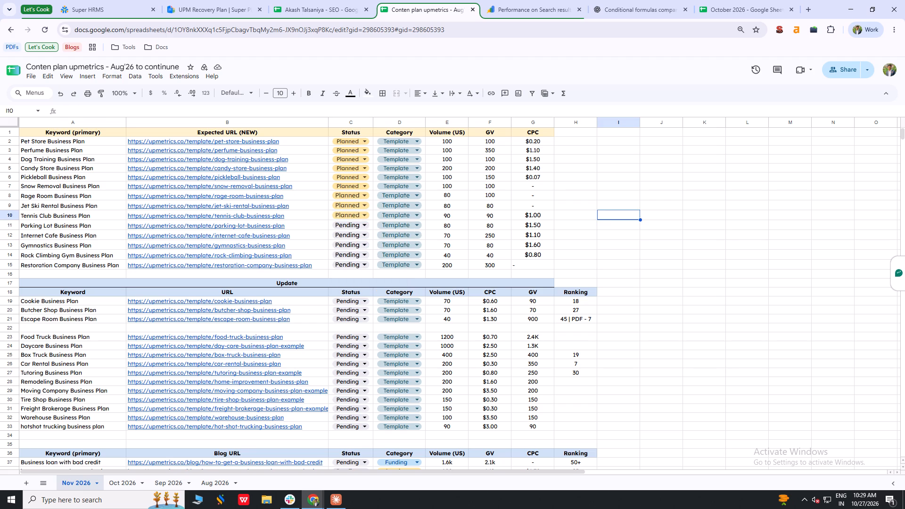
pyautogui.scroll(2, 440, 342)
pyautogui.scroll(-2, 443, 339)
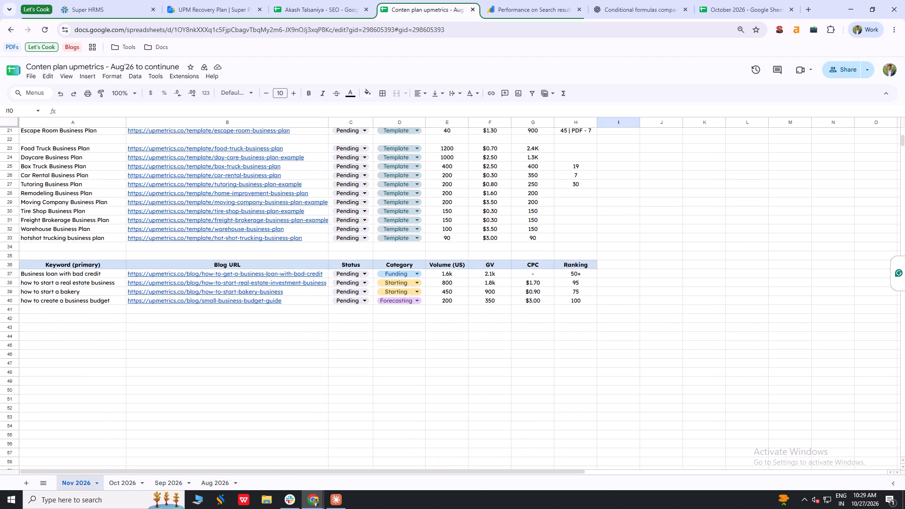
pyautogui.scroll(6, 323, 337)
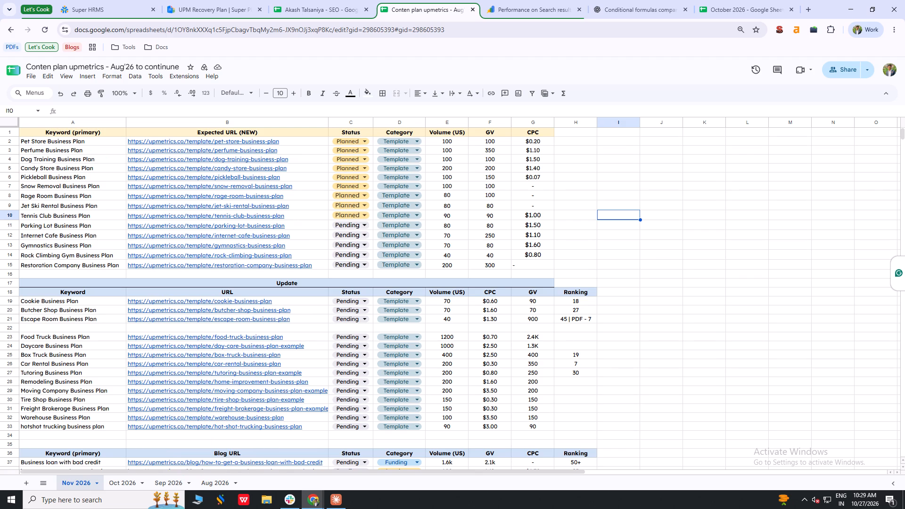
pyautogui.click(119, 480)
pyautogui.scroll(-1, 282, 282)
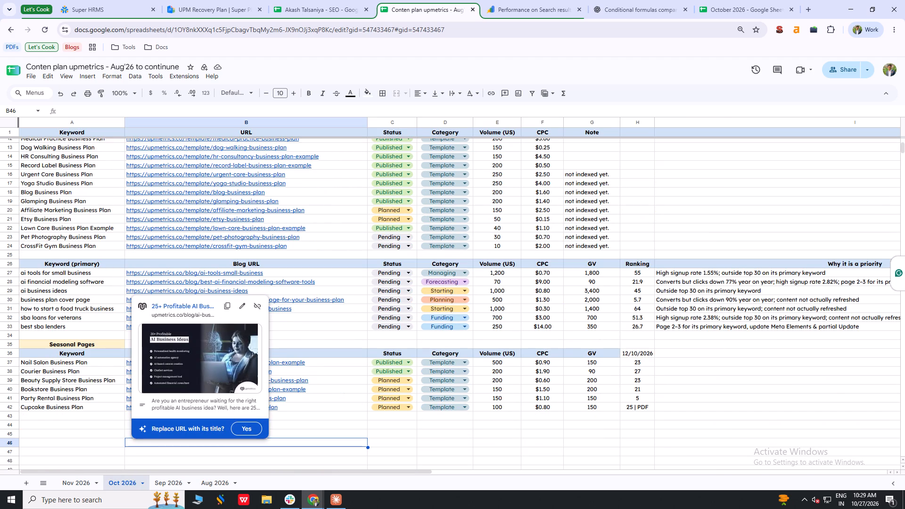
pyautogui.click(72, 480)
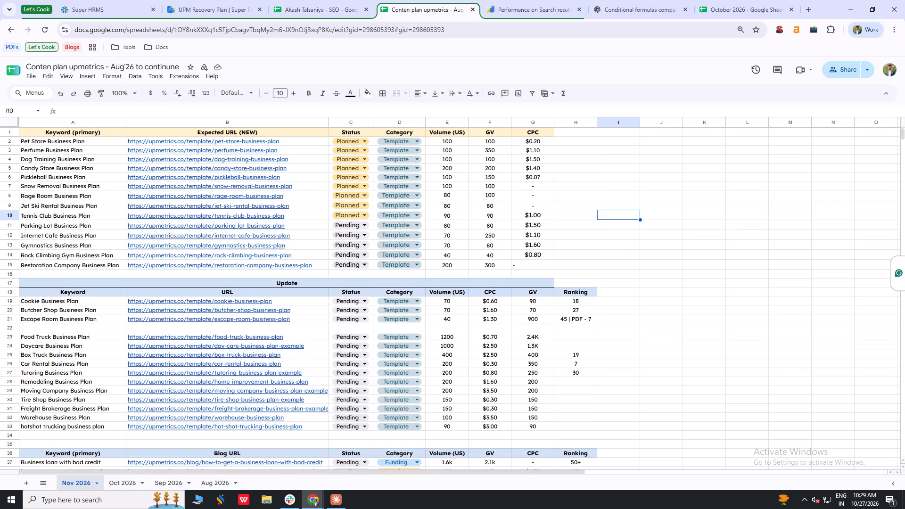
# Open the system calendar and examine the dates from the end of October into the first week of November 2026.
pyautogui.click(867, 499)
pyautogui.scroll(-1, 789, 372)
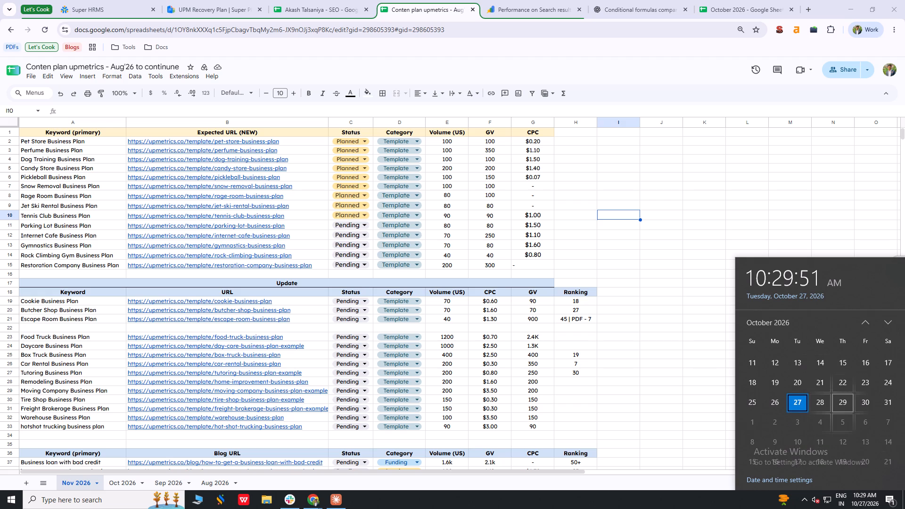
pyautogui.scroll(-1, 838, 432)
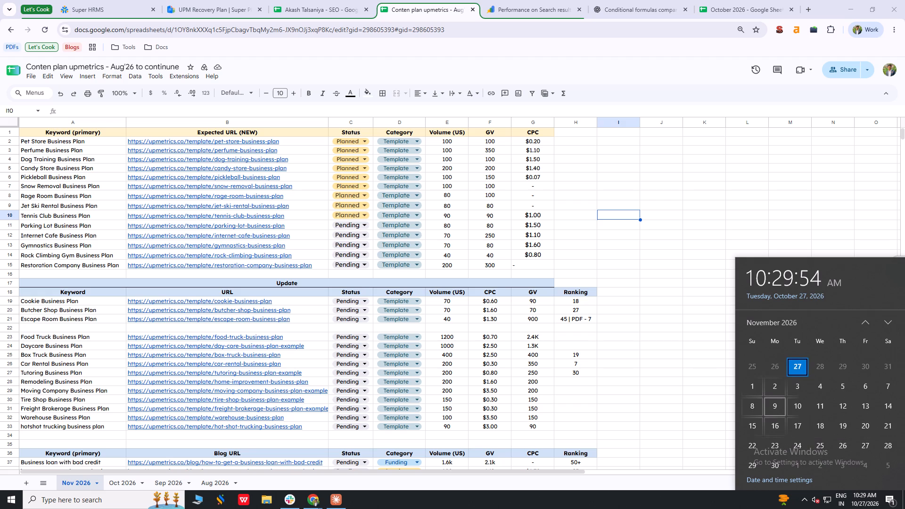
pyautogui.click(845, 386)
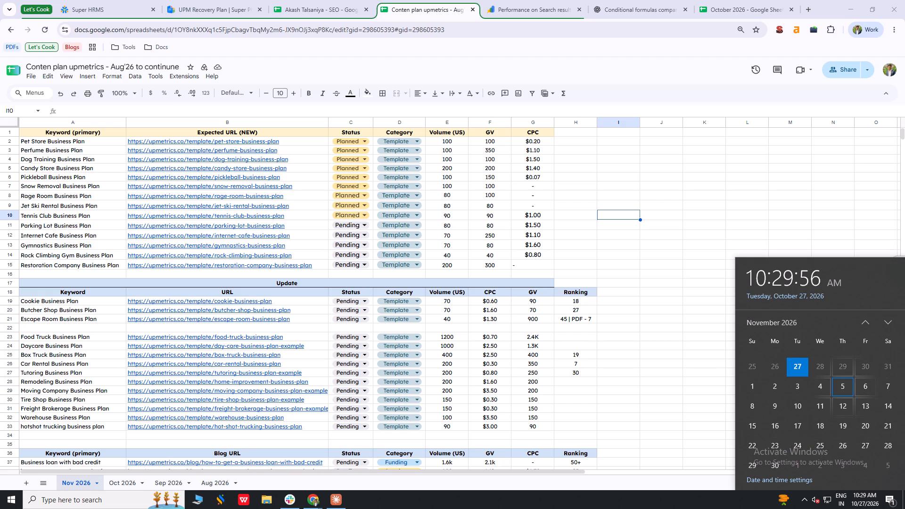
pyautogui.click(843, 364)
pyautogui.click(864, 364)
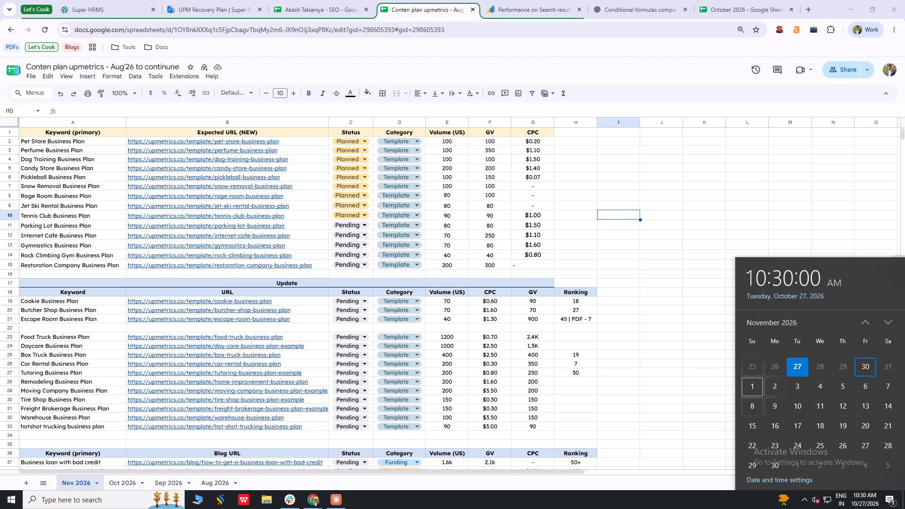
pyautogui.moveTo(755, 384); pyautogui.dragTo(871, 387)
pyautogui.click(864, 389)
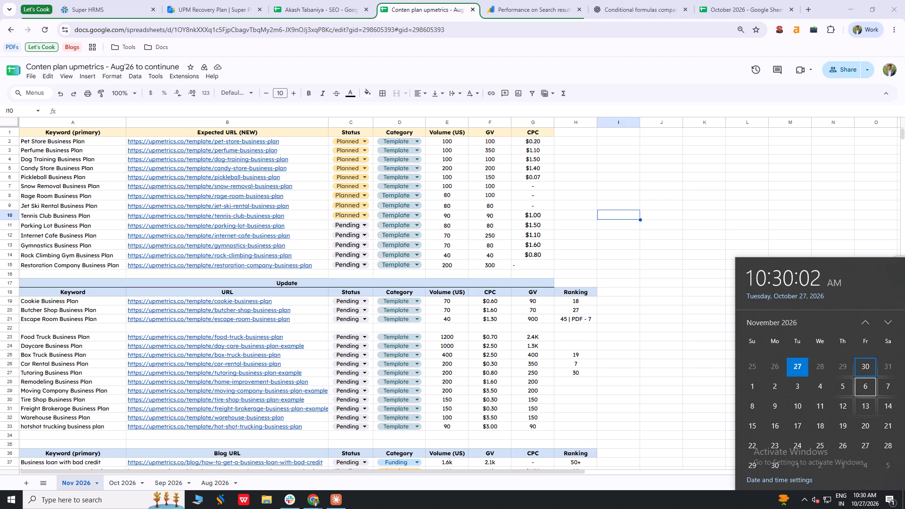
# Check the first week of November 2026 in the calendar, then review the Nov 2026 sheet's template, update and blog keyword tables.
pyautogui.click(883, 387)
pyautogui.click(685, 378)
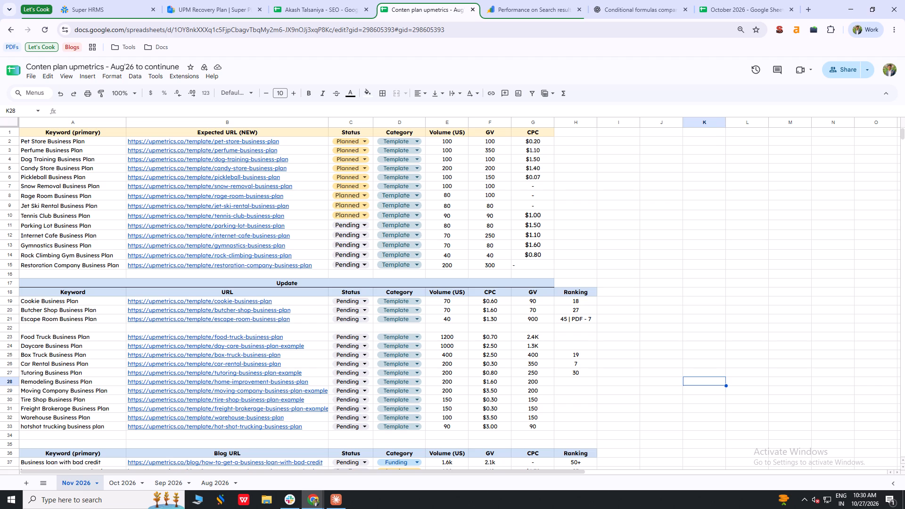
pyautogui.scroll(-3, 640, 379)
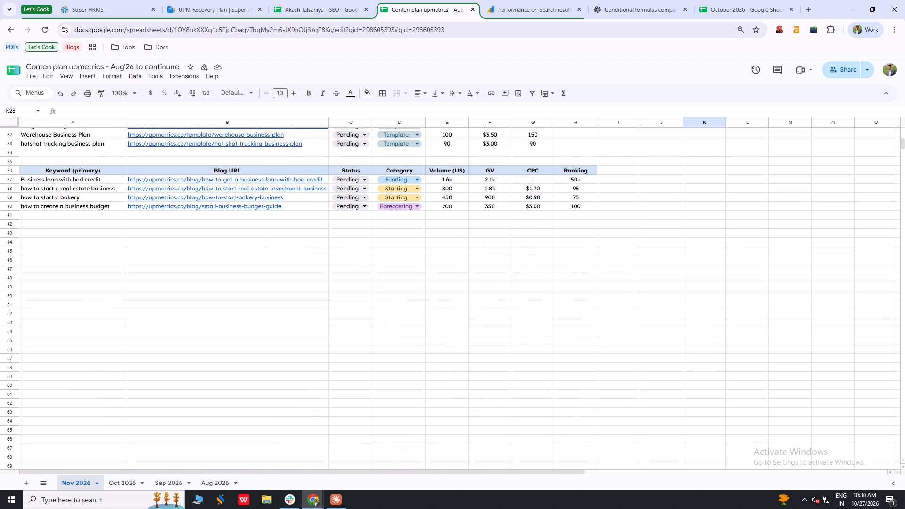
pyautogui.click(318, 310)
pyautogui.click(125, 262)
pyautogui.click(305, 274)
pyautogui.click(587, 318)
pyautogui.scroll(1, 554, 364)
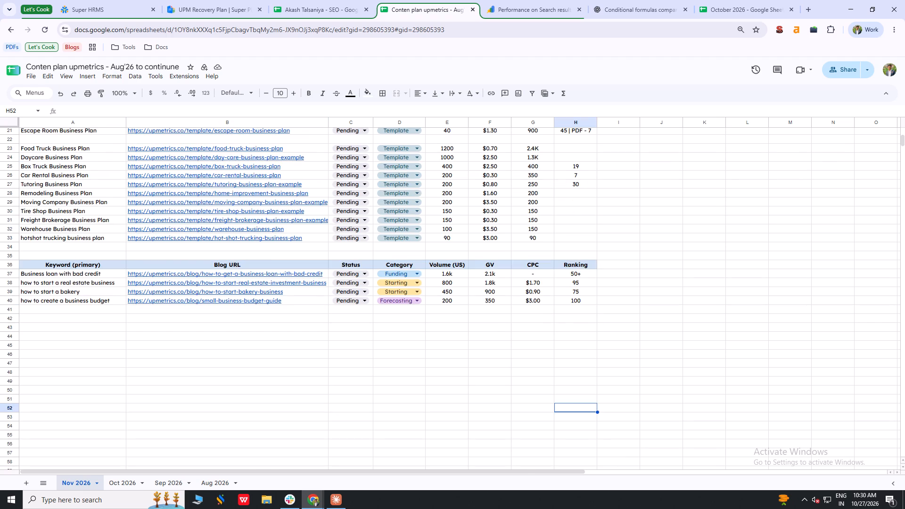
pyautogui.scroll(3, 546, 370)
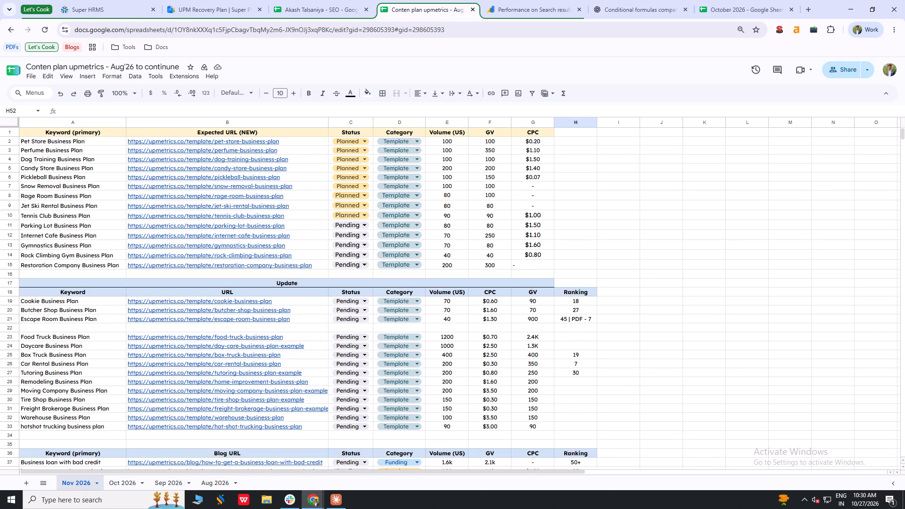
# Search the web in a new tab for "how much review time taken in new trykuro".
pyautogui.click(805, 10)
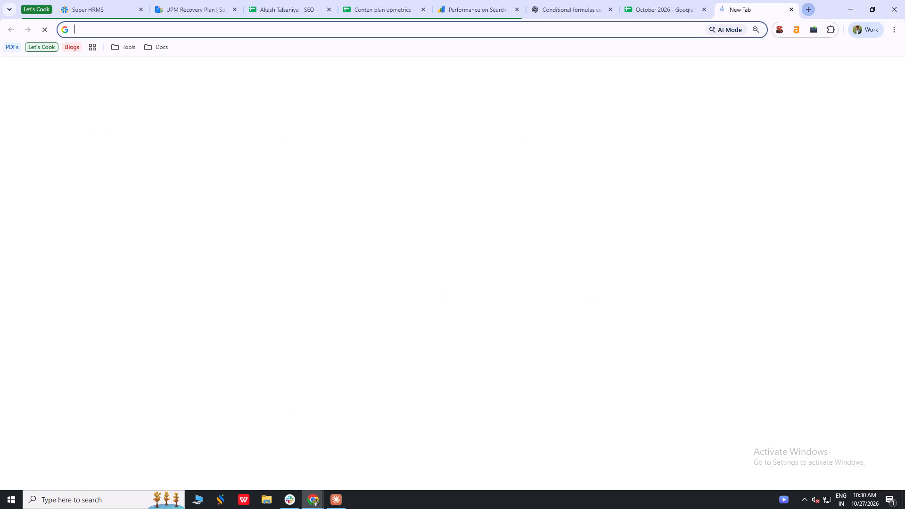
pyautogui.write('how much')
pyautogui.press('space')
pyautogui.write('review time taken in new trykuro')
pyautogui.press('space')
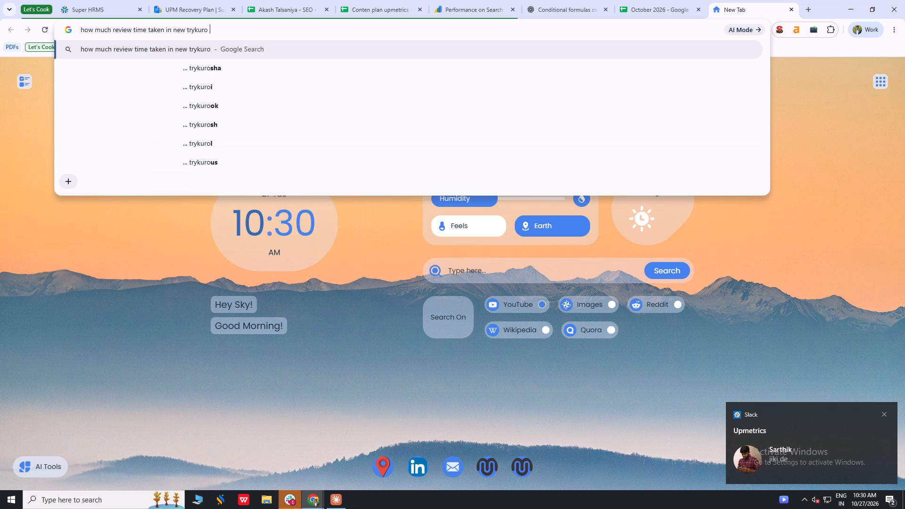
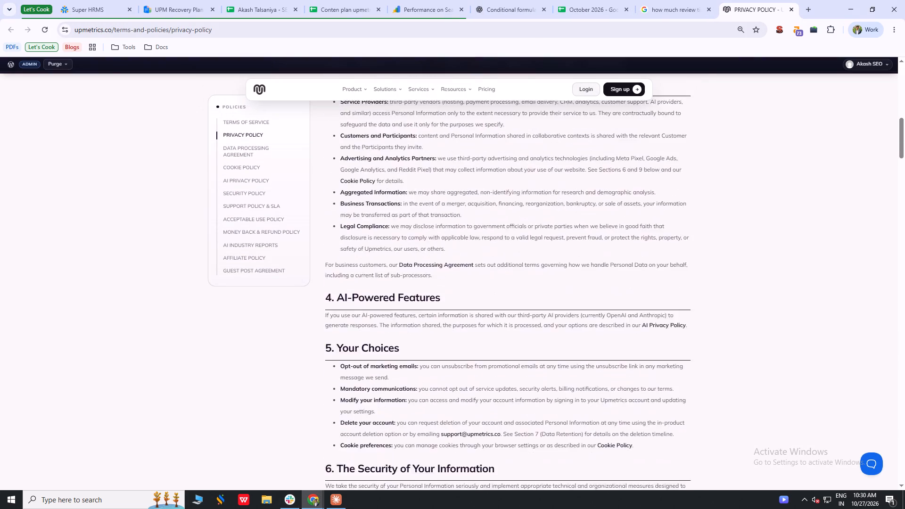
# Open the Upmetrics Privacy Policy page for editing in the WordPress admin and switch to the editor.
pyautogui.scroll(-2, 536, 193)
pyautogui.scroll(1, 536, 194)
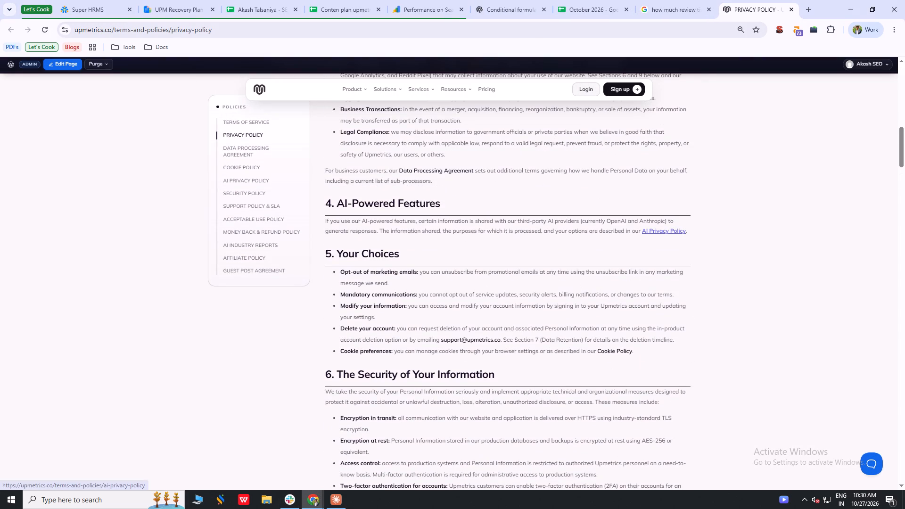
pyautogui.keyDown('ctrl'); pyautogui.click(62, 66); pyautogui.keyUp('ctrl')
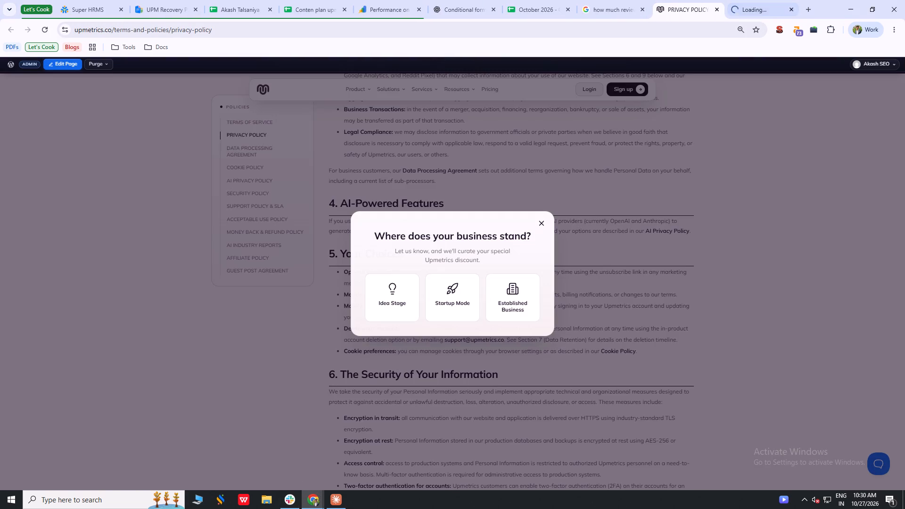
pyautogui.click(764, 0)
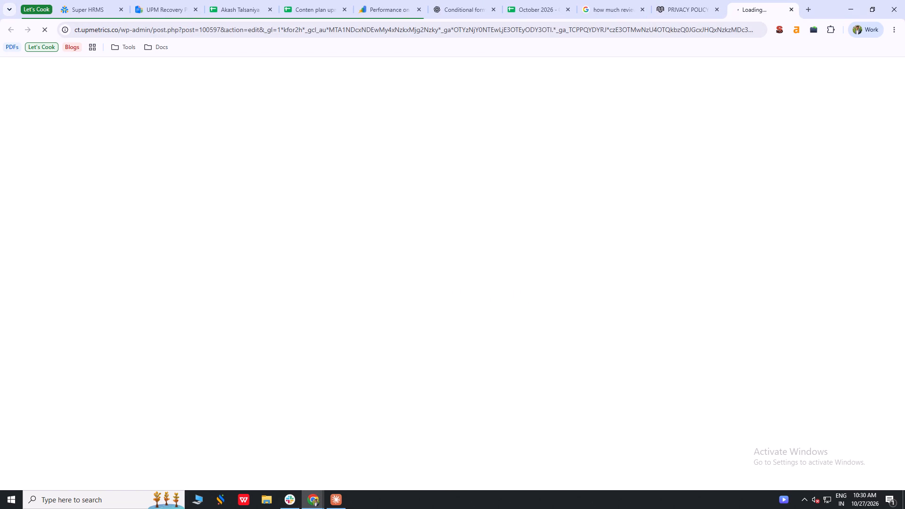
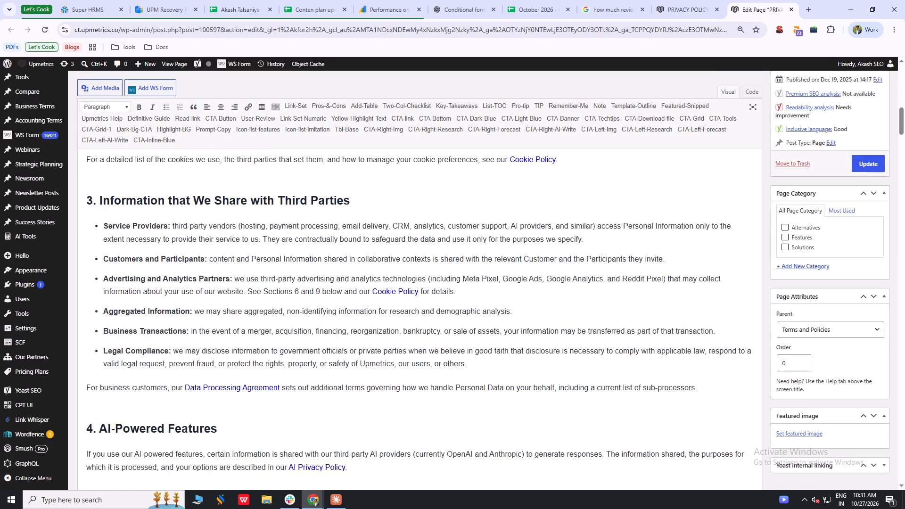
# Add a blank paragraph below the AI Privacy Policy sentence in section 4, AI-Powered Features.
pyautogui.scroll(-3, 216, 258)
pyautogui.click(150, 197)
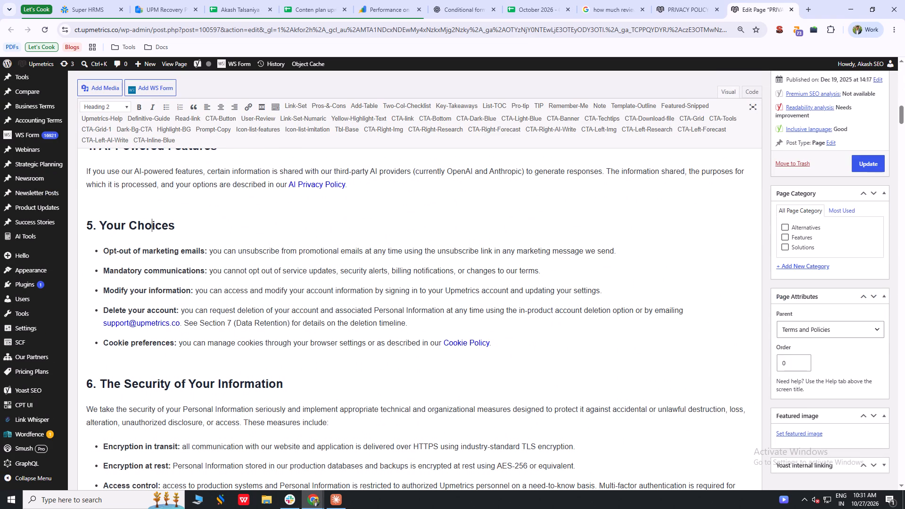
pyautogui.click(392, 190)
pyautogui.press('Return')
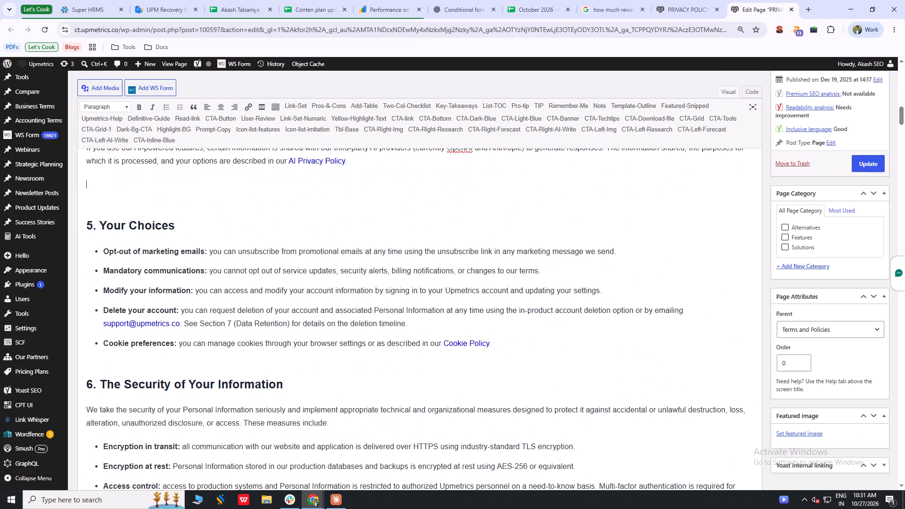
# Look through the whole clipboard history for text to insert in the blank paragraph above section 5, Your Choices.
pyautogui.press('super+v')
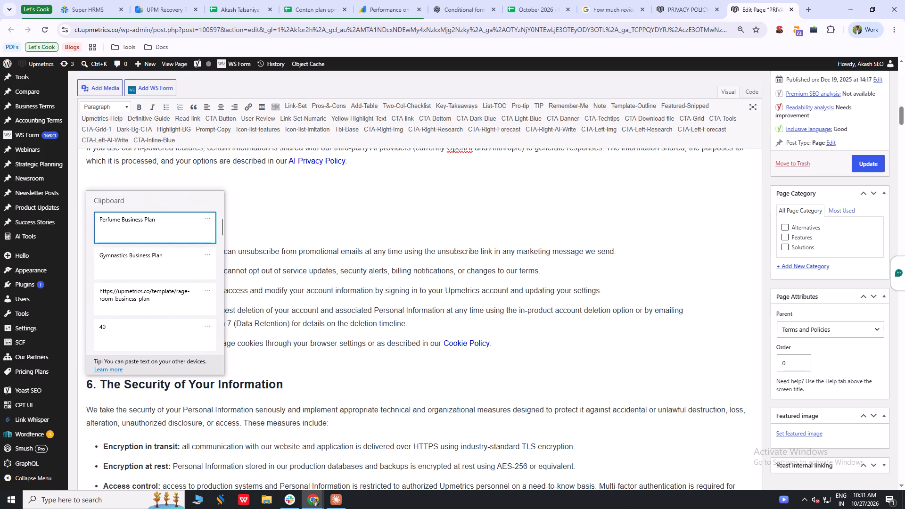
pyautogui.scroll(-4, 133, 253)
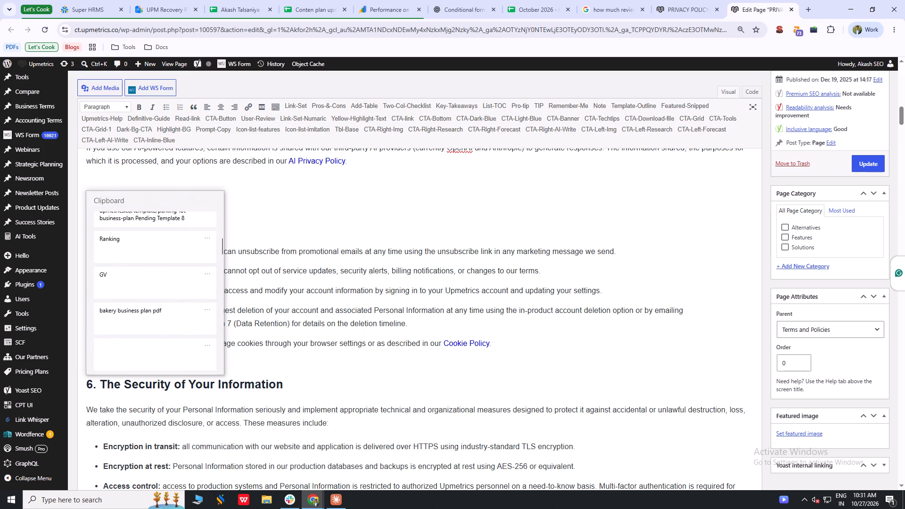
pyautogui.scroll(-10, 133, 298)
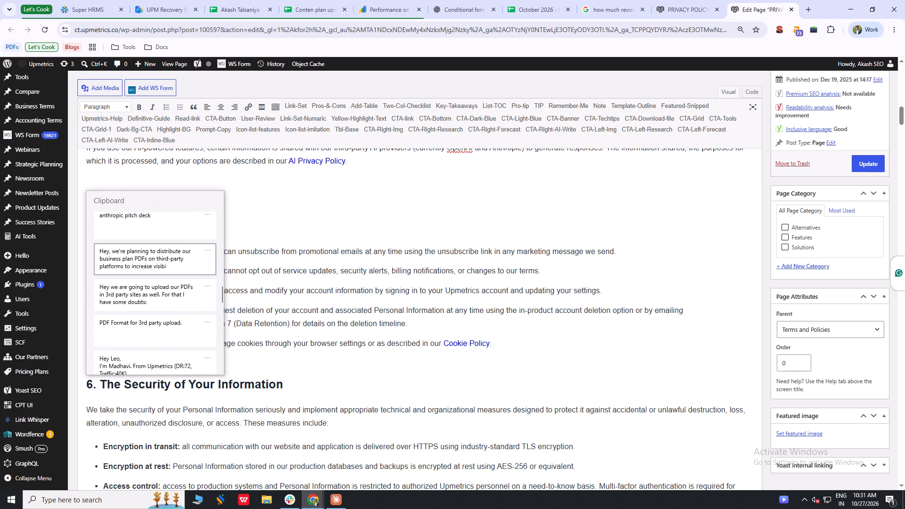
pyautogui.scroll(-3, 149, 259)
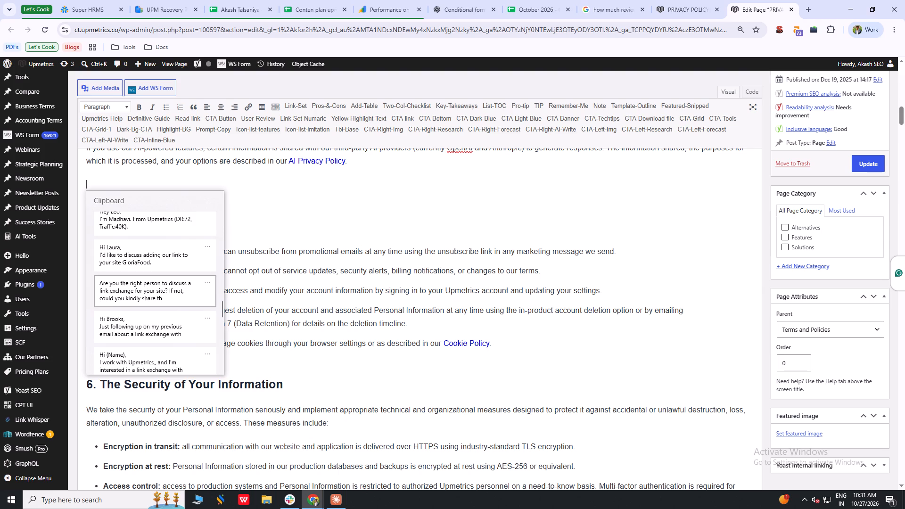
pyautogui.scroll(-1, 159, 285)
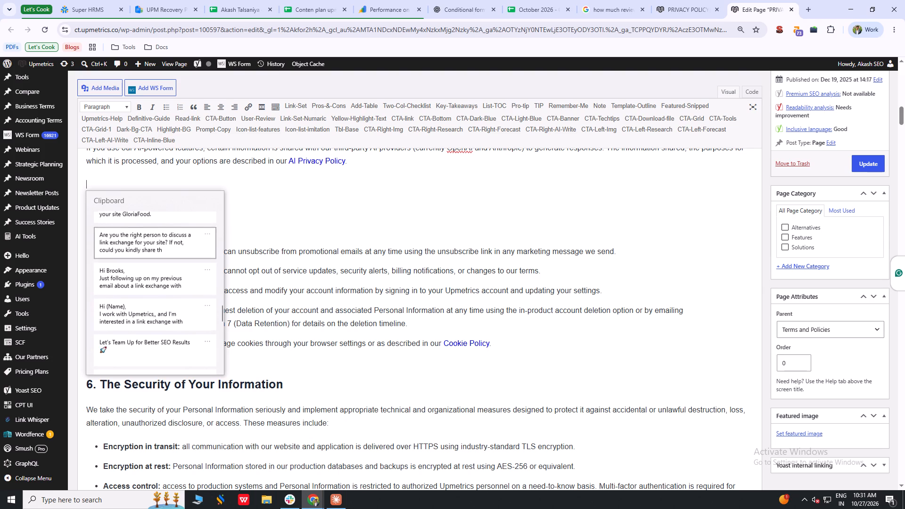
pyautogui.scroll(-1, 156, 314)
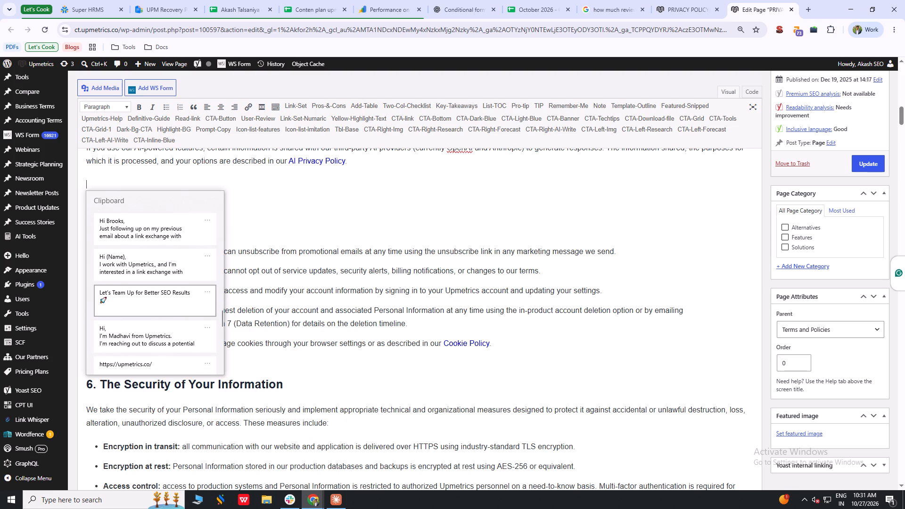
pyautogui.scroll(-2, 164, 304)
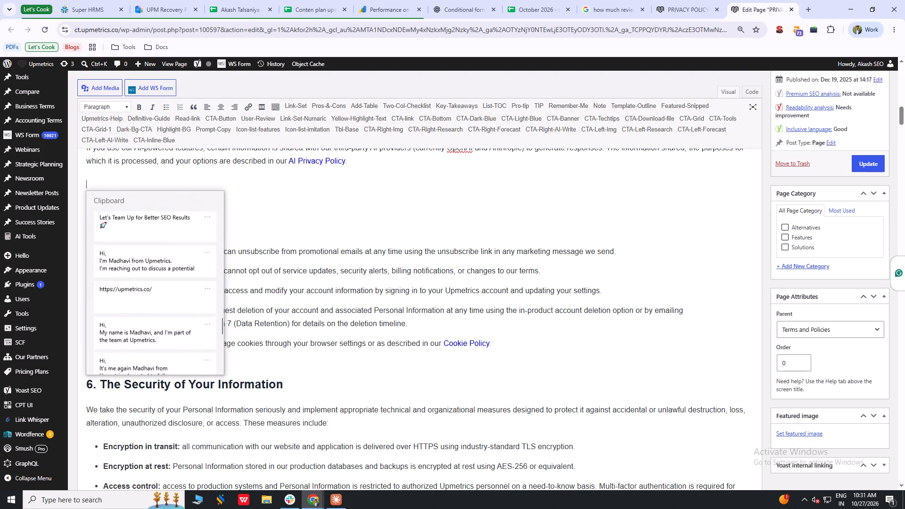
pyautogui.scroll(-1, 150, 278)
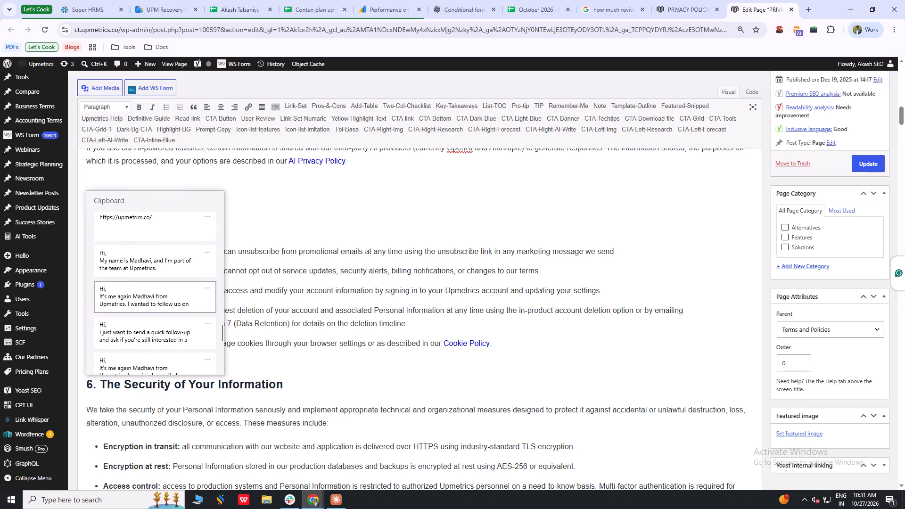
pyautogui.scroll(-9, 173, 311)
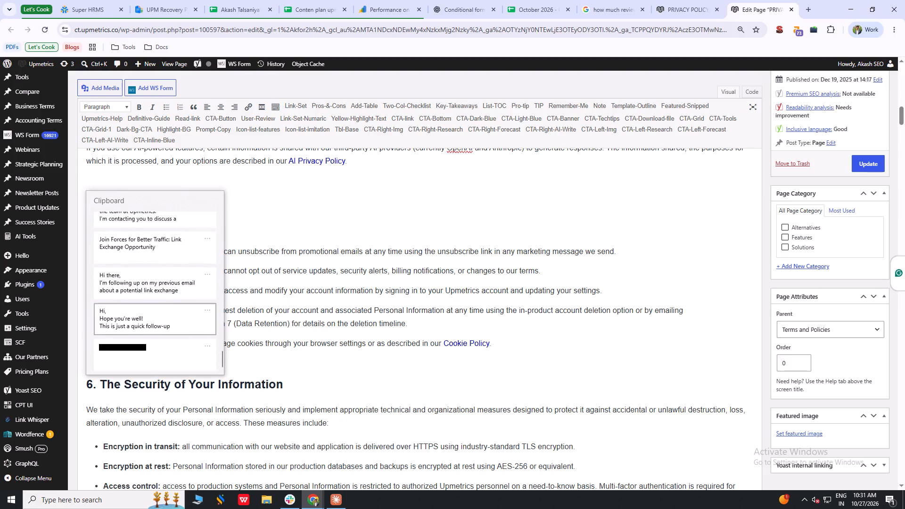
pyautogui.scroll(-7, 167, 304)
pyautogui.scroll(2, 141, 352)
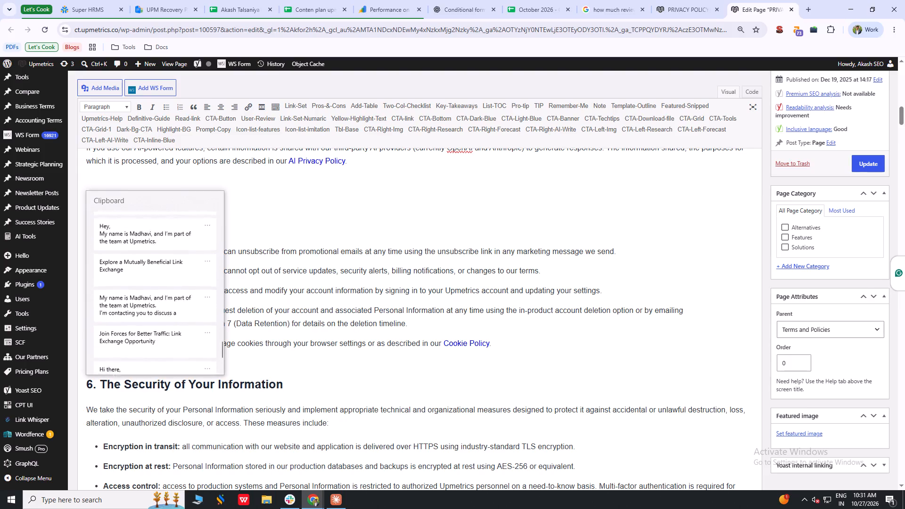
pyautogui.scroll(20, 144, 300)
pyautogui.scroll(6, 144, 300)
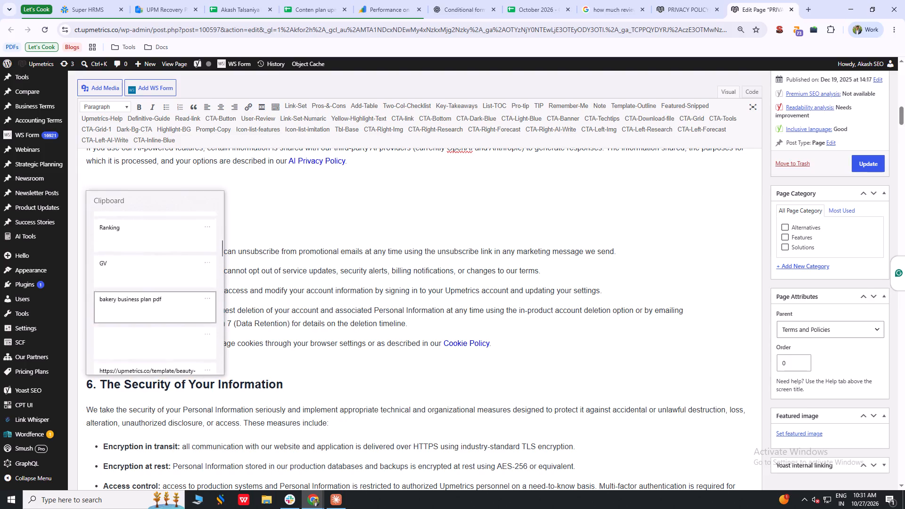
pyautogui.scroll(8, 149, 305)
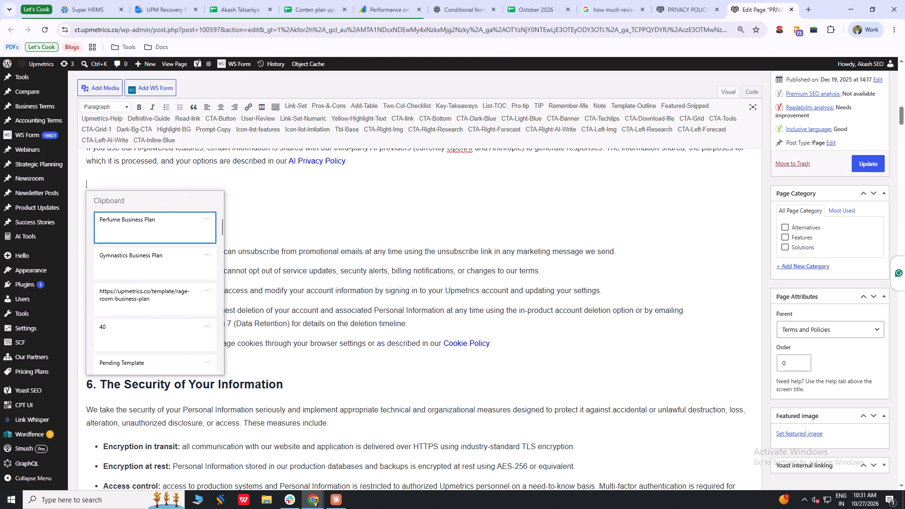
pyautogui.scroll(5, 151, 268)
pyautogui.click(253, 200)
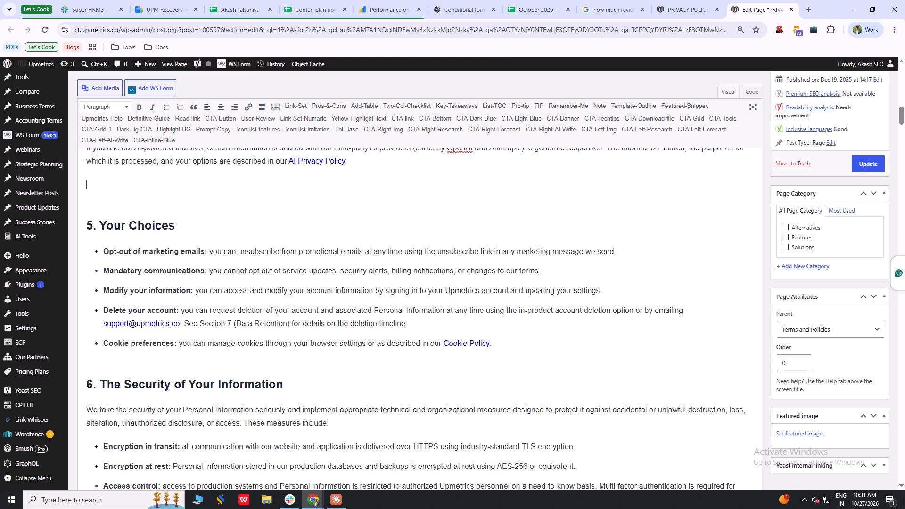
# Reopen the clipboard history at the blank paragraph in section 4 and check its more recent entries again.
pyautogui.click(120, 184)
pyautogui.press('super+v')
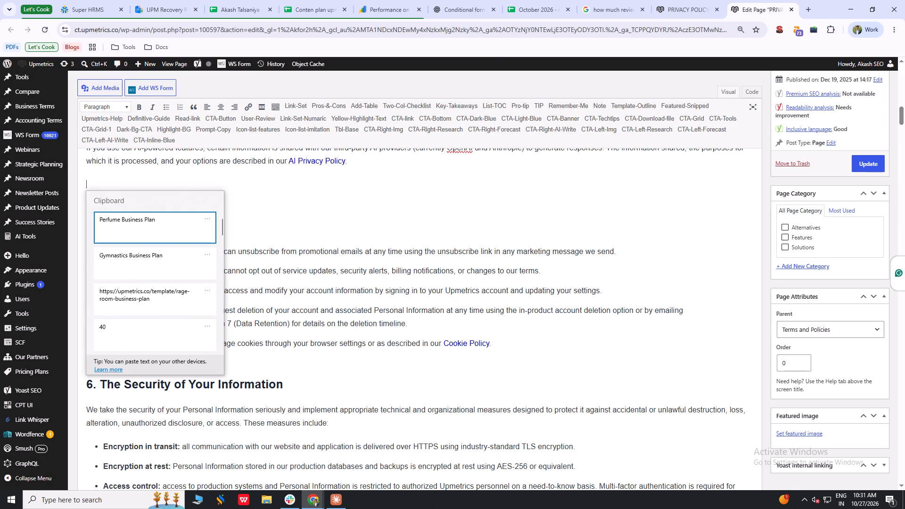
pyautogui.scroll(-3, 143, 256)
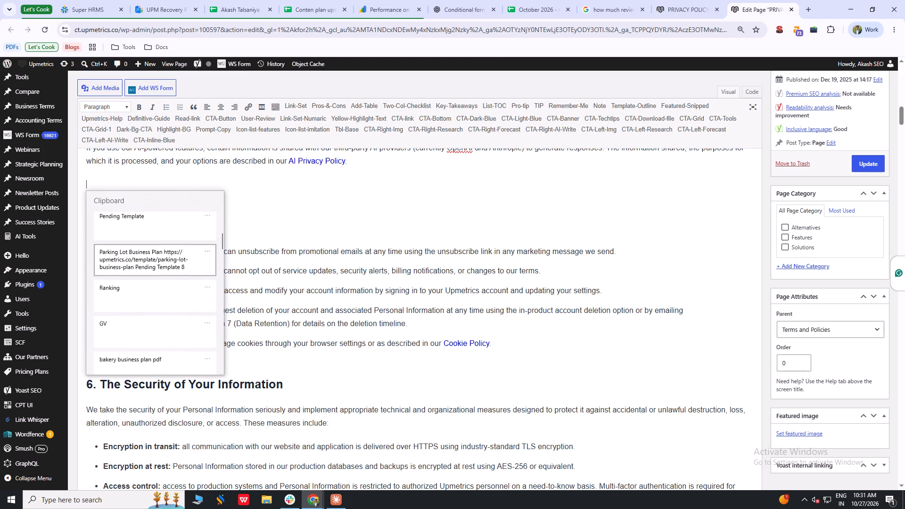
pyautogui.scroll(-4, 162, 288)
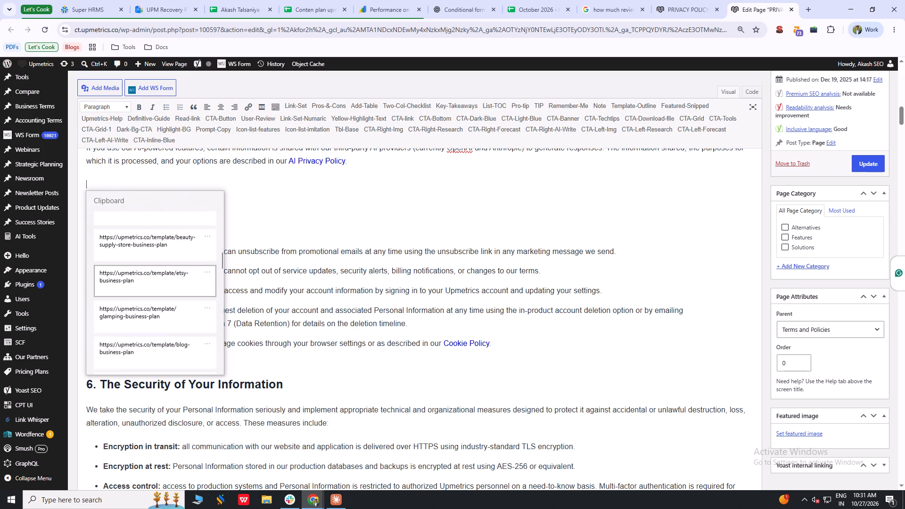
pyautogui.scroll(12, 183, 288)
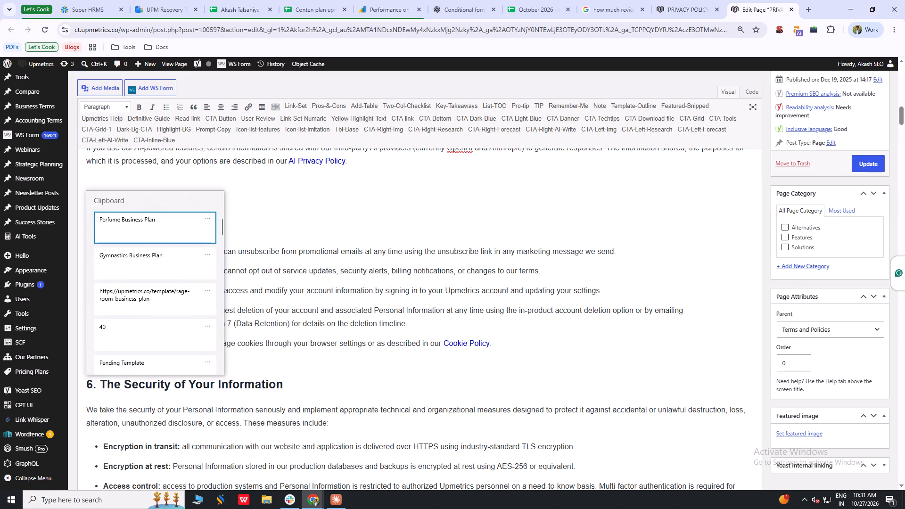
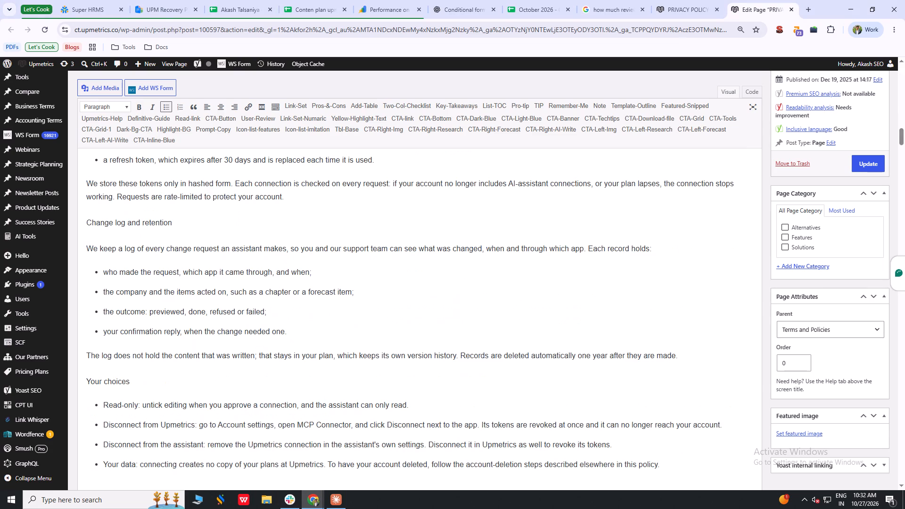
# Separate the "Change log and retention" line into its own paragraph by breaking the text before and after it.
pyautogui.scroll(1, 211, 336)
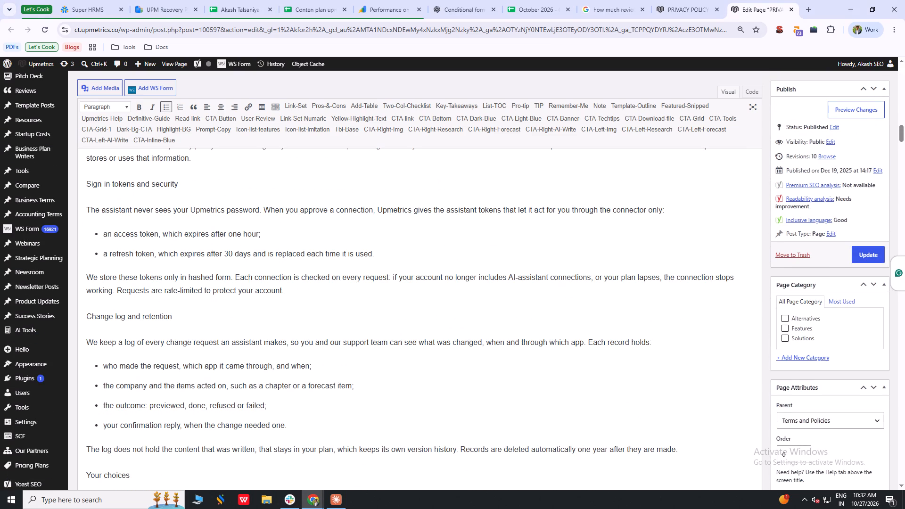
pyautogui.click(105, 304)
pyautogui.press('Return')
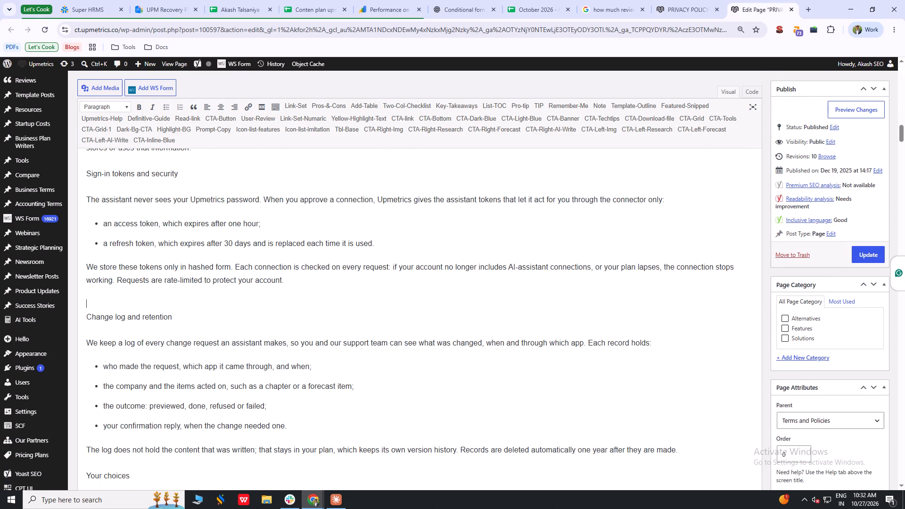
pyautogui.click(106, 329)
pyautogui.press('Return')
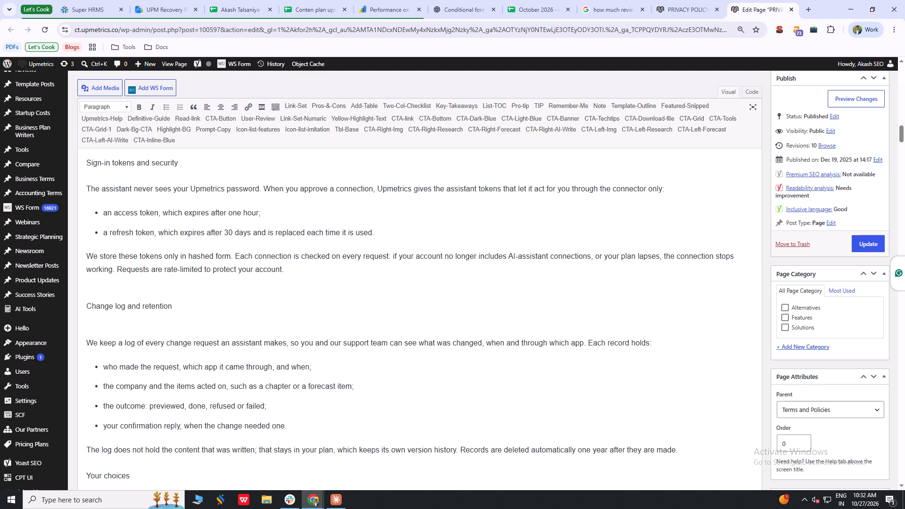
# Format "Change log and retention" as Heading 4 and remove the blank lines above and below it.
pyautogui.moveTo(176, 305); pyautogui.dragTo(79, 304)
pyautogui.click(115, 108)
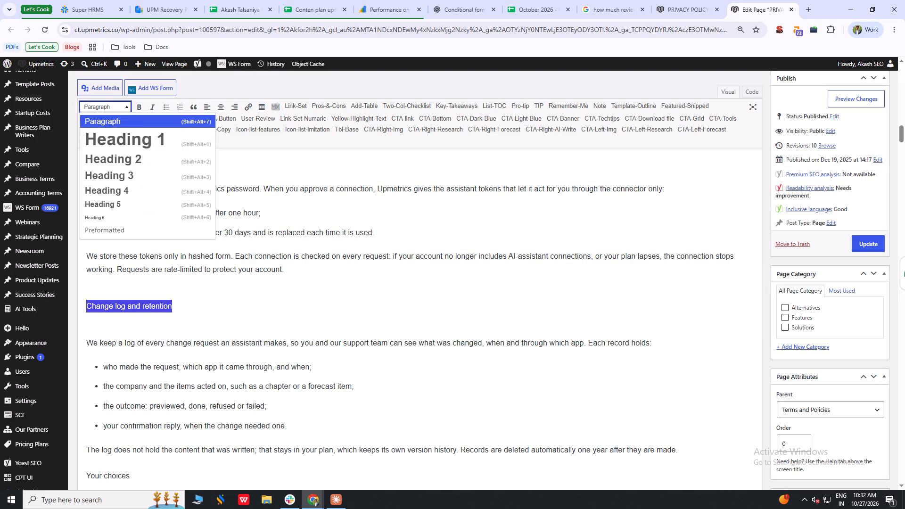
pyautogui.click(122, 188)
pyautogui.click(114, 282)
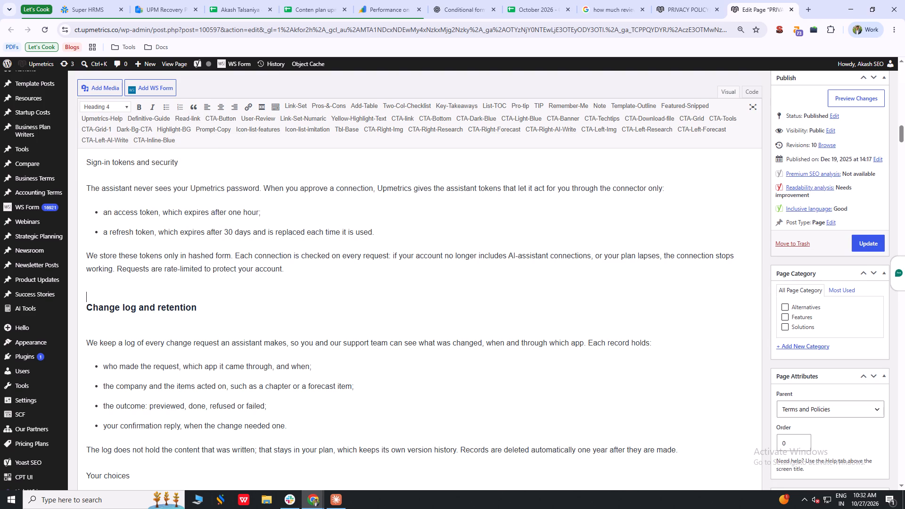
pyautogui.press('Delete')
pyautogui.click(100, 283)
pyautogui.click(96, 314)
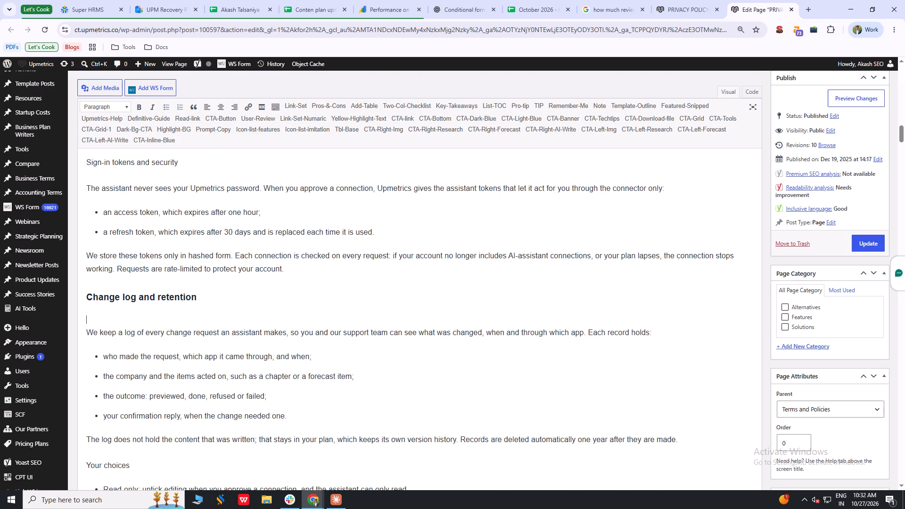
pyautogui.press('Delete')
pyautogui.click(103, 291)
pyautogui.click(109, 257)
# Separate the "Sign-in tokens and security" line into its own paragraph with breaks before and after it.
pyautogui.scroll(1, 127, 230)
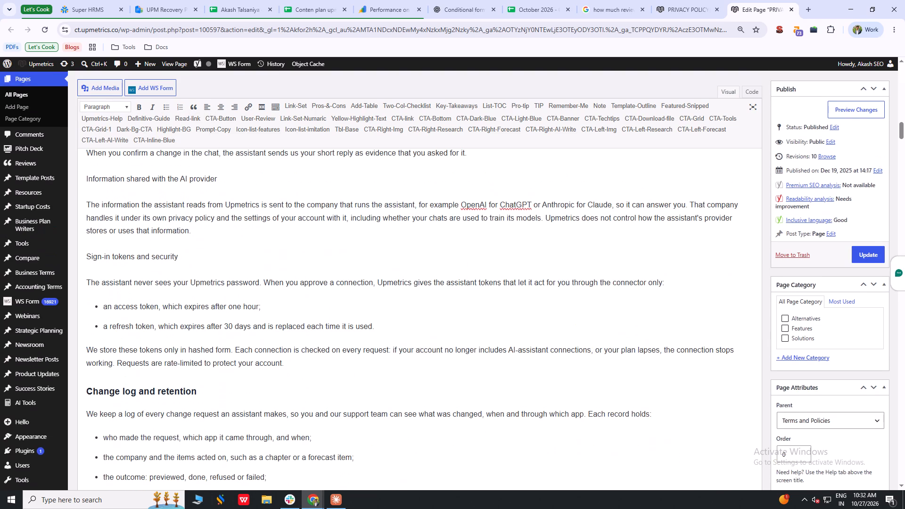
pyautogui.click(141, 234)
pyautogui.click(113, 243)
pyautogui.press('Return')
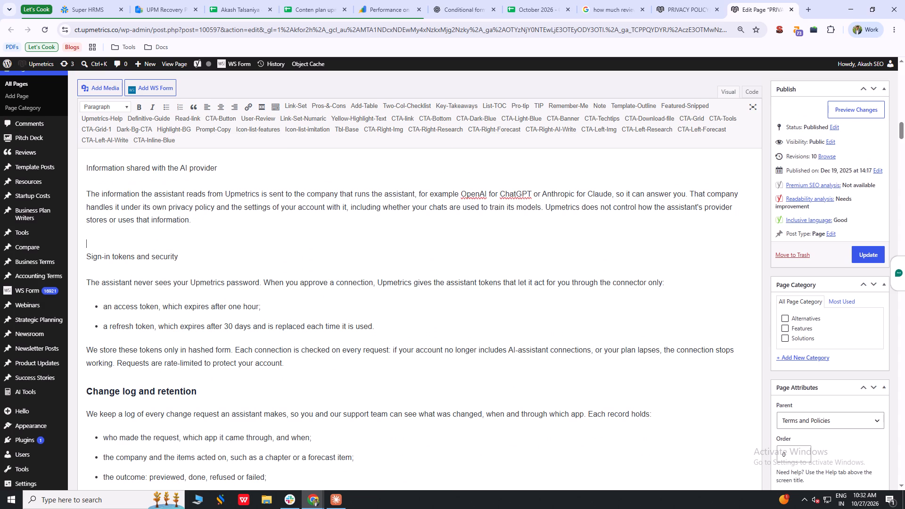
pyautogui.click(106, 268)
pyautogui.press('Return')
# Separate the "Information shared with the AI provider" line into its own paragraph with breaks before and after it.
pyautogui.scroll(2, 183, 251)
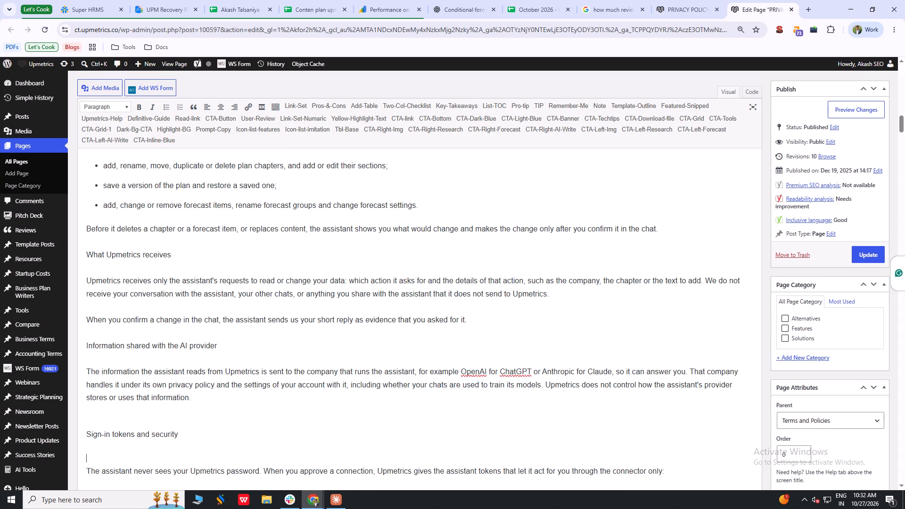
pyautogui.click(105, 339)
pyautogui.press('Return')
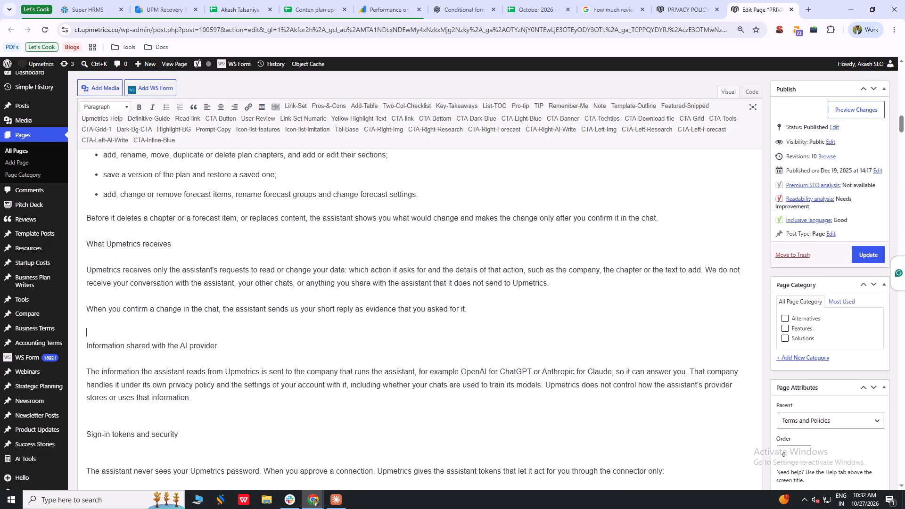
pyautogui.click(109, 359)
pyautogui.press('Return')
# Separate the "What Upmetrics receives" line into its own paragraph with breaks before and after it.
pyautogui.click(107, 222)
pyautogui.press('Return')
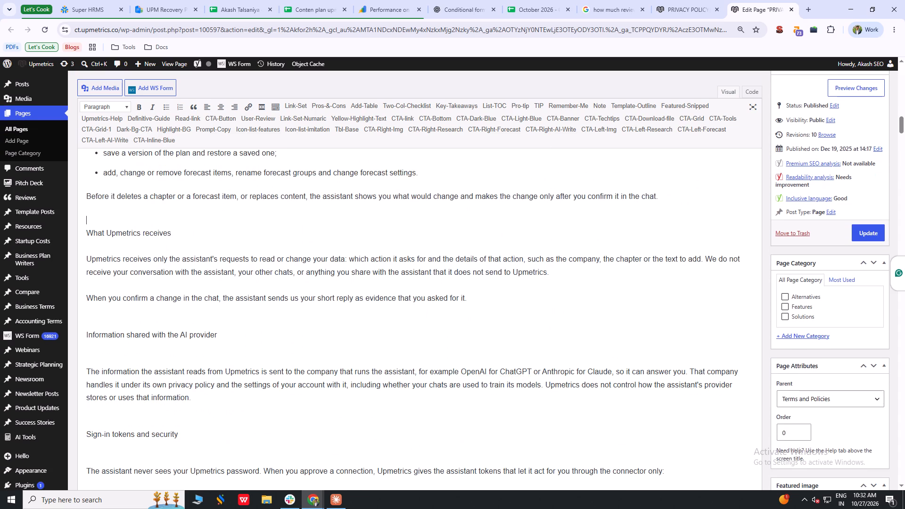
pyautogui.click(99, 242)
pyautogui.press('Return')
# Separate the "Changes the assistant can make" line into its own paragraph with breaks before and after it.
pyautogui.scroll(2, 199, 254)
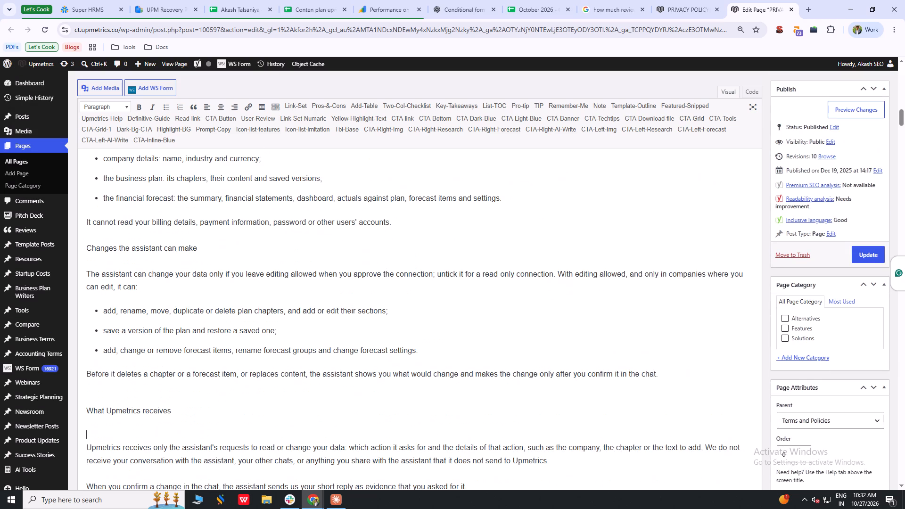
pyautogui.click(100, 235)
pyautogui.press('Return')
pyautogui.click(101, 262)
pyautogui.press('Return')
pyautogui.scroll(2, 200, 254)
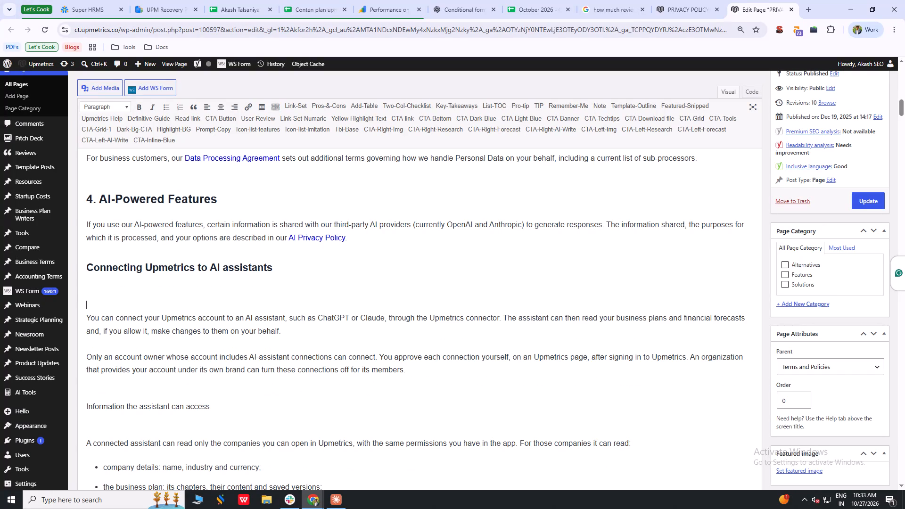
pyautogui.press('Delete')
pyautogui.click(105, 282)
pyautogui.press('Delete')
pyautogui.click(101, 277)
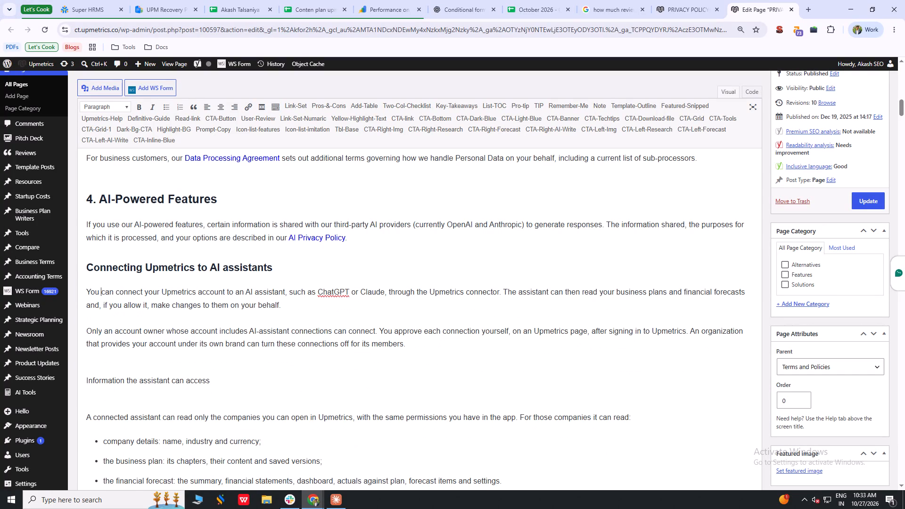
# Format "Information the assistant can access" as Heading 4 and remove the blank lines above and below it.
pyautogui.press('Up')
pyautogui.press('Down')
pyautogui.press('Down')
pyautogui.press('Down')
pyautogui.press('Down')
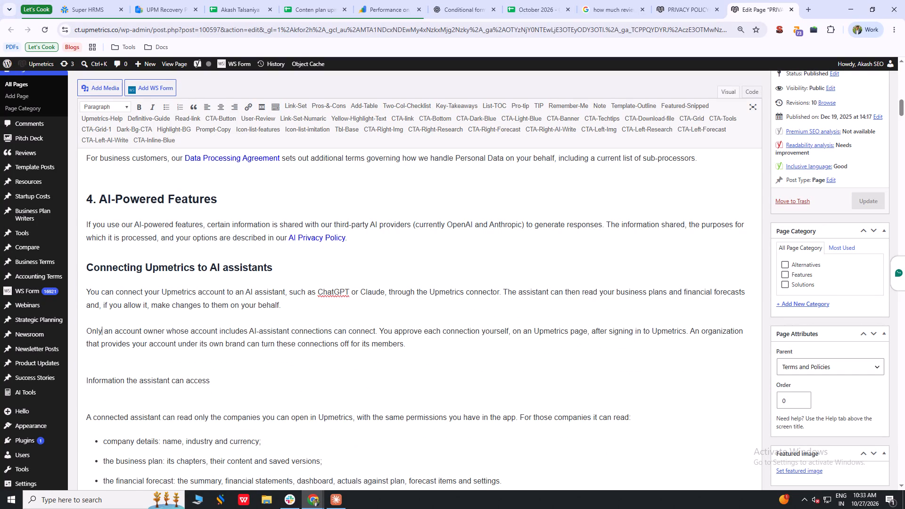
pyautogui.press('Down')
pyautogui.press('Down')
pyautogui.moveTo(214, 382); pyautogui.dragTo(86, 381)
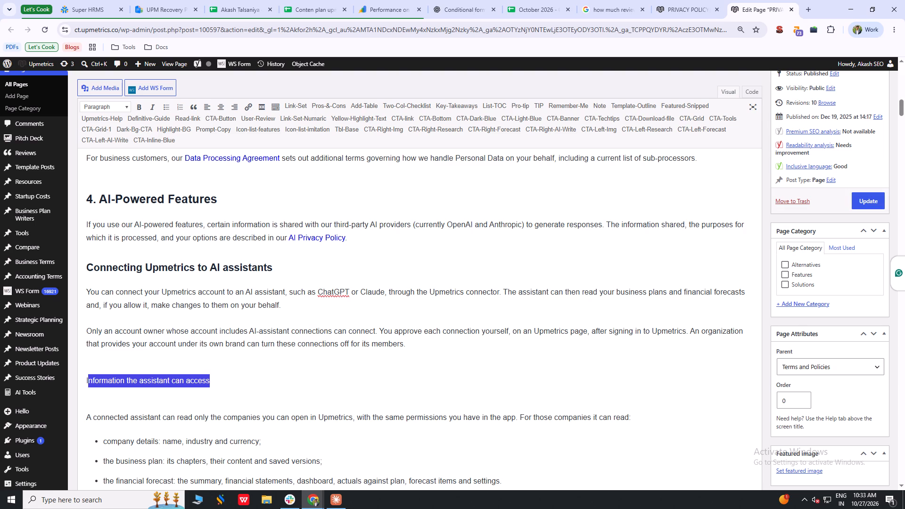
pyautogui.click(114, 108)
pyautogui.click(133, 186)
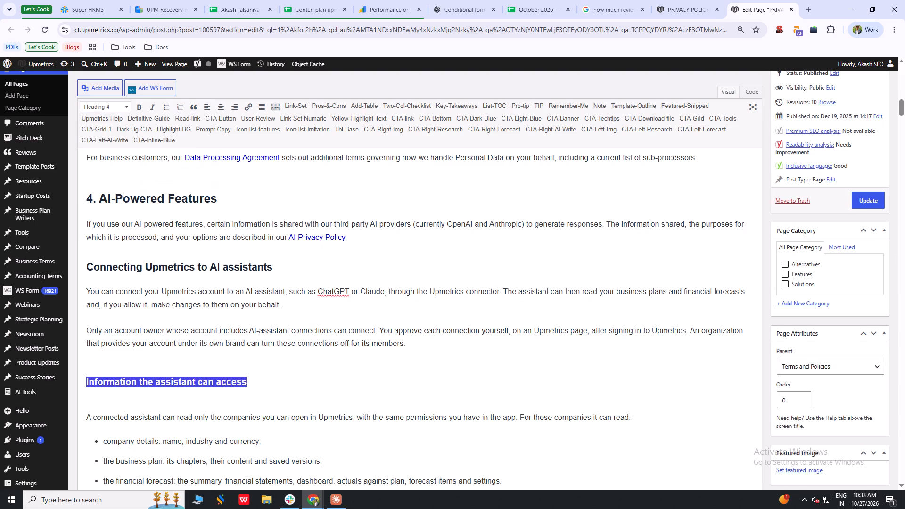
pyautogui.click(120, 361)
pyautogui.press('Delete')
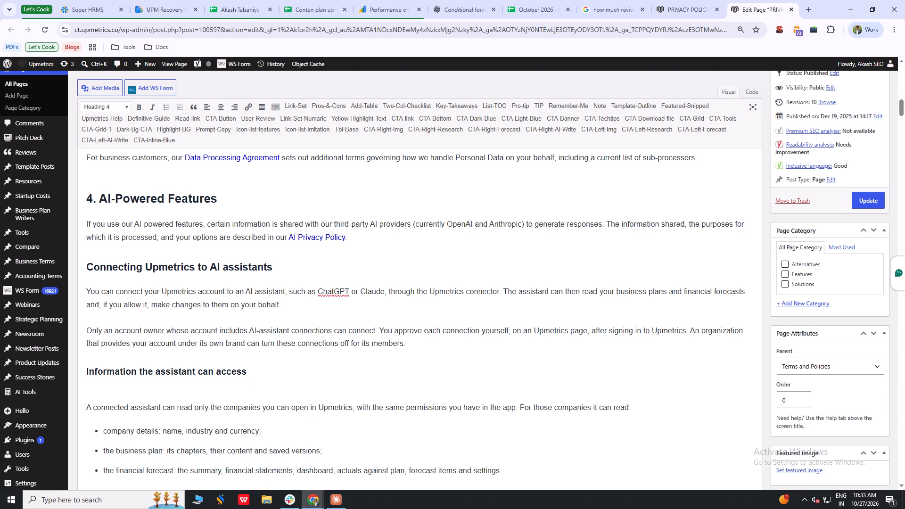
pyautogui.click(110, 389)
pyautogui.press('Delete')
pyautogui.click(105, 355)
pyautogui.click(101, 388)
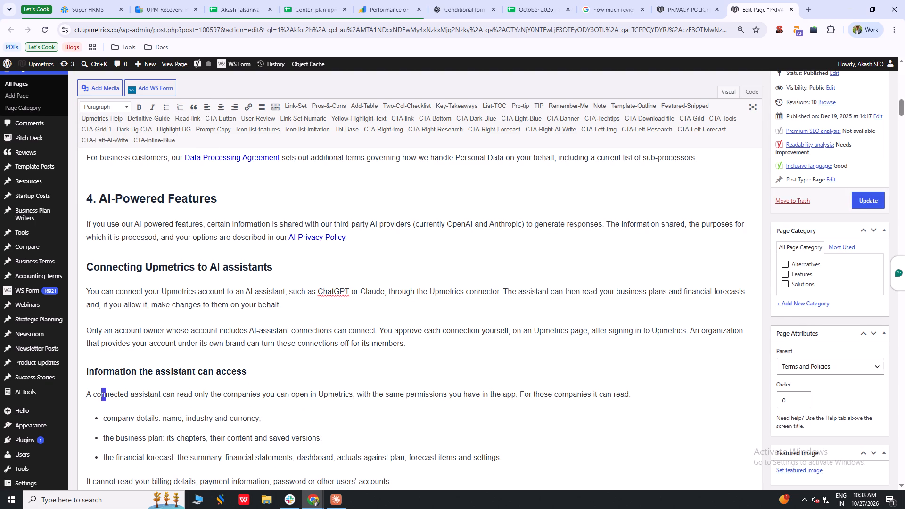
# Format "Changes the assistant can make" as Heading 4 and remove the blank lines above and below it.
pyautogui.scroll(-3, 193, 241)
pyautogui.moveTo(203, 236); pyautogui.dragTo(108, 236)
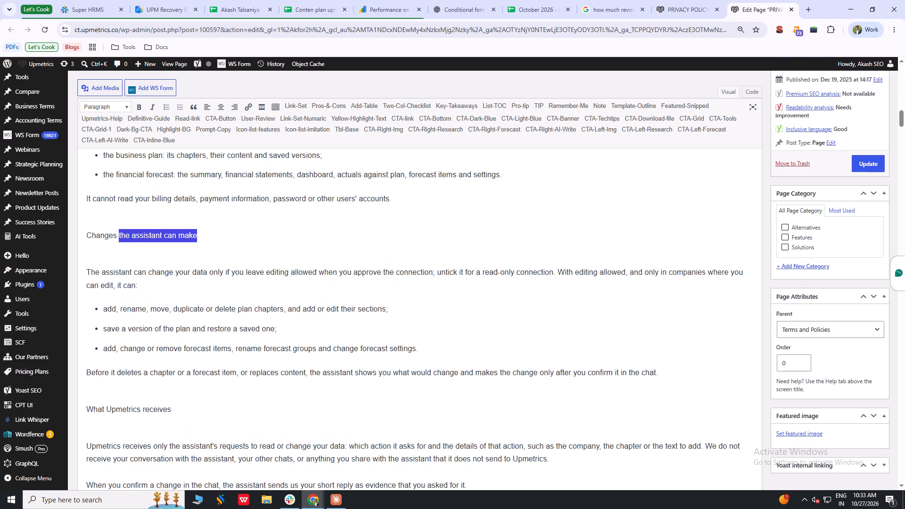
pyautogui.moveTo(108, 236); pyautogui.dragTo(74, 233)
pyautogui.click(113, 103)
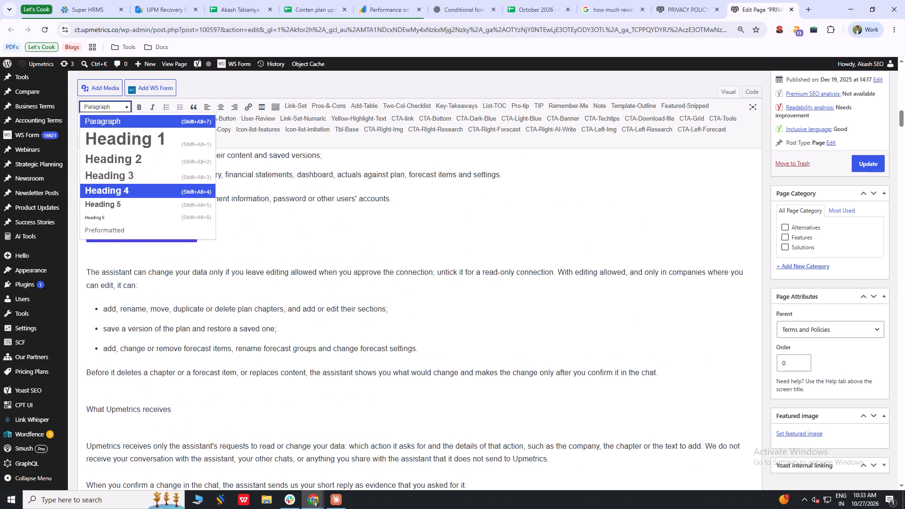
pyautogui.click(133, 190)
pyautogui.click(104, 221)
pyautogui.press('Delete')
pyautogui.click(104, 242)
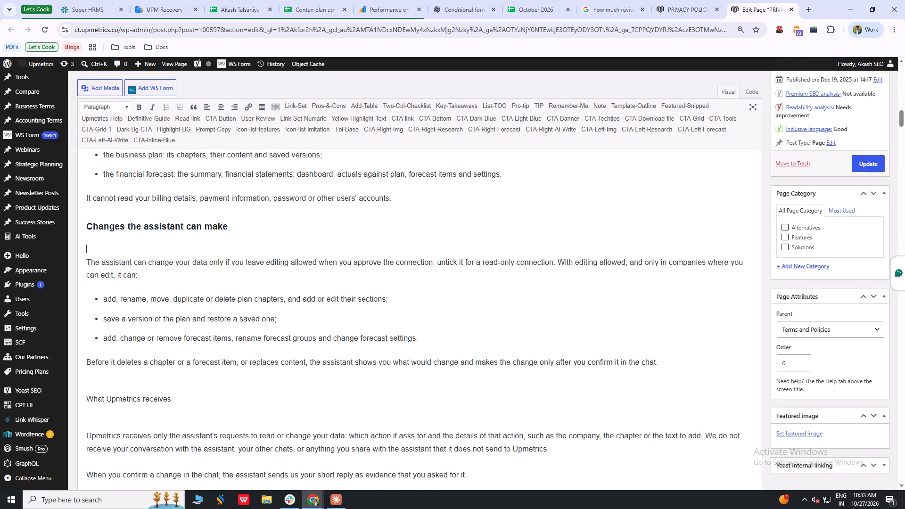
pyautogui.press('Delete')
# Format "What Upmetrics receives" as Heading 4 and remove the blank lines above and below it.
pyautogui.scroll(-1, 136, 262)
pyautogui.moveTo(182, 292); pyautogui.dragTo(169, 292)
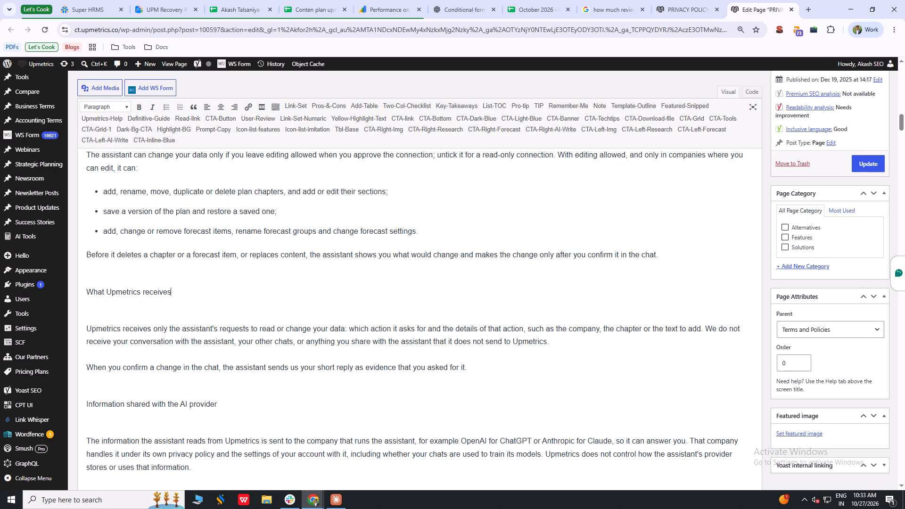
pyautogui.moveTo(169, 292); pyautogui.dragTo(65, 290)
pyautogui.click(114, 108)
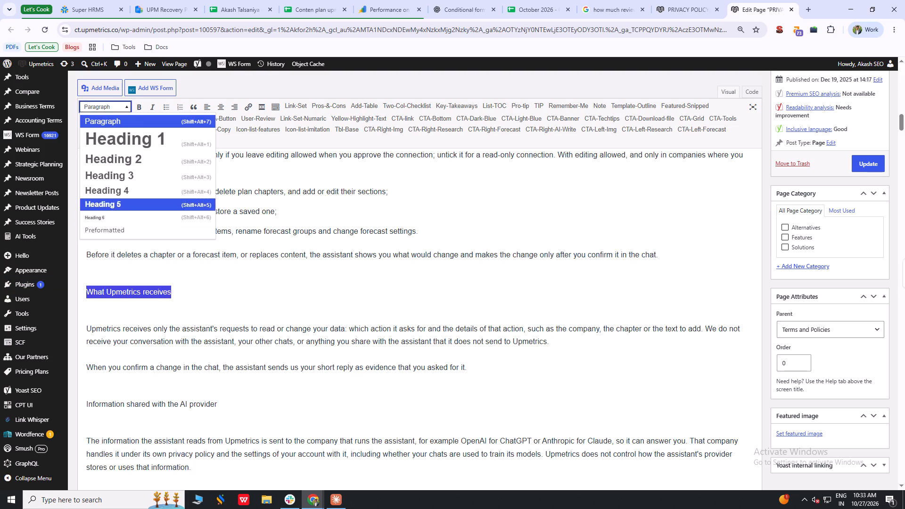
pyautogui.click(148, 193)
pyautogui.click(115, 272)
pyautogui.press('Delete')
pyautogui.click(105, 301)
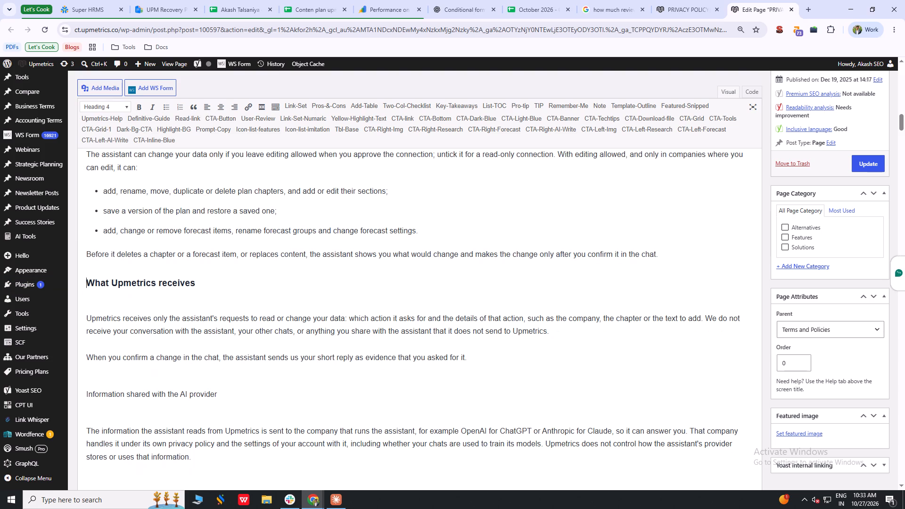
pyautogui.press('Delete')
pyautogui.click(119, 280)
pyautogui.click(177, 280)
pyautogui.click(181, 280)
pyautogui.click(101, 266)
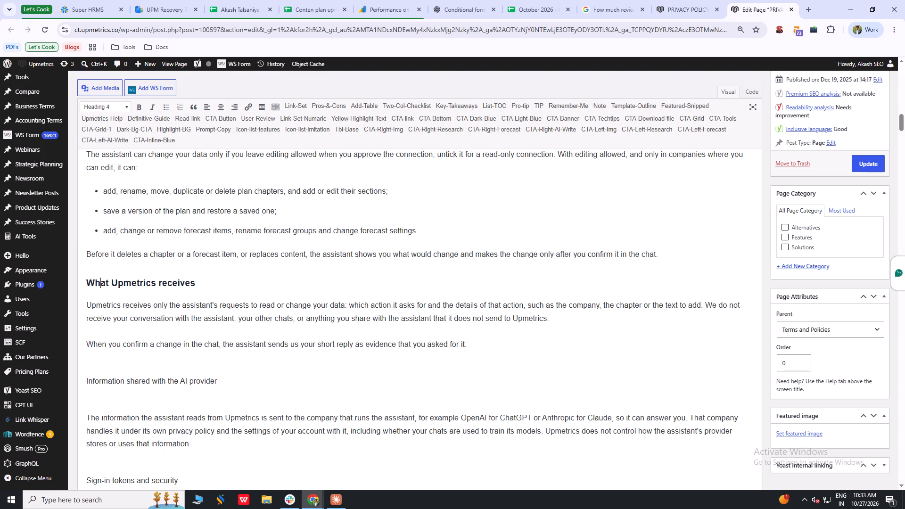
# Format "Information shared with the AI provider" as Heading 4 and remove the blank lines above and below it.
pyautogui.click(100, 267)
pyautogui.click(108, 310)
pyautogui.scroll(-1, 146, 276)
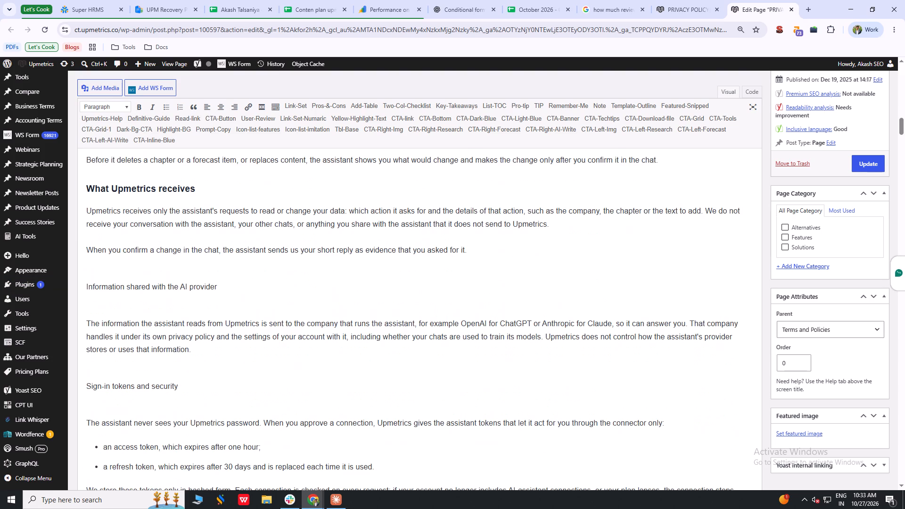
pyautogui.moveTo(254, 288); pyautogui.dragTo(79, 288)
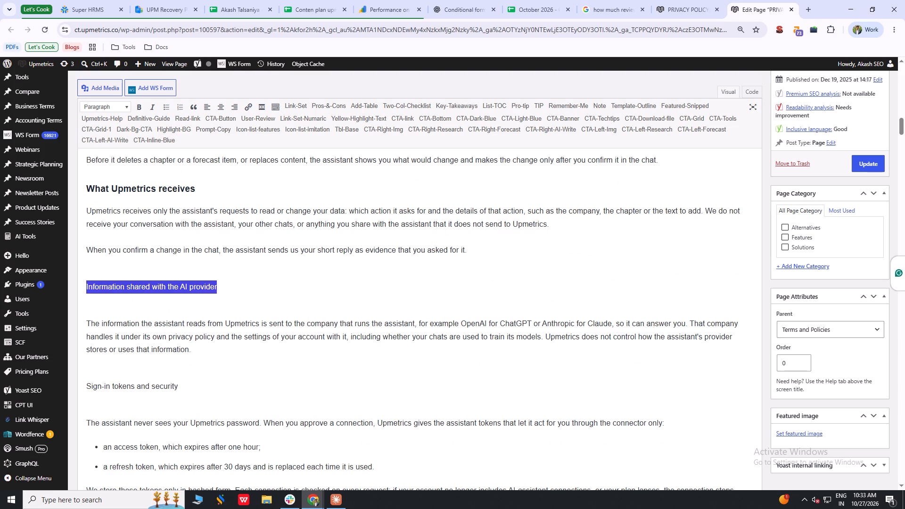
pyautogui.click(93, 107)
pyautogui.click(138, 184)
pyautogui.click(112, 270)
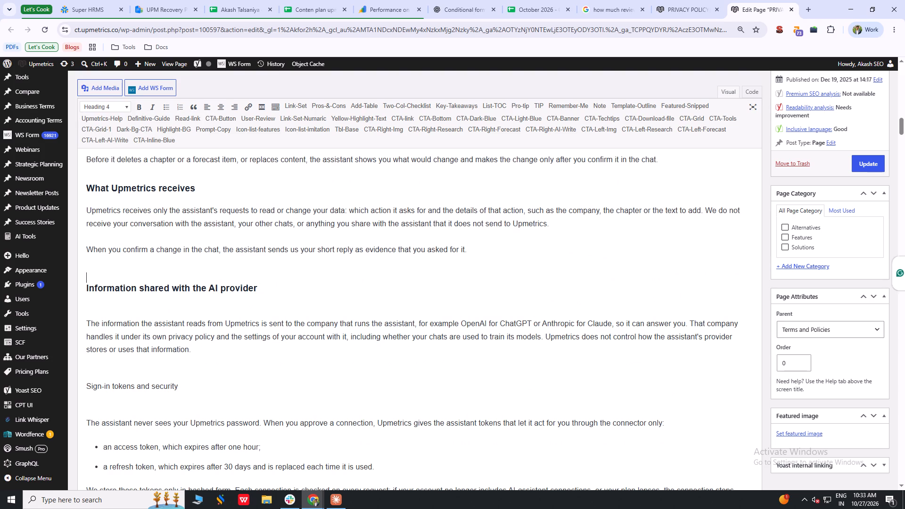
pyautogui.press('Delete')
pyautogui.click(105, 297)
pyautogui.press('Delete')
pyautogui.click(98, 258)
pyautogui.click(98, 298)
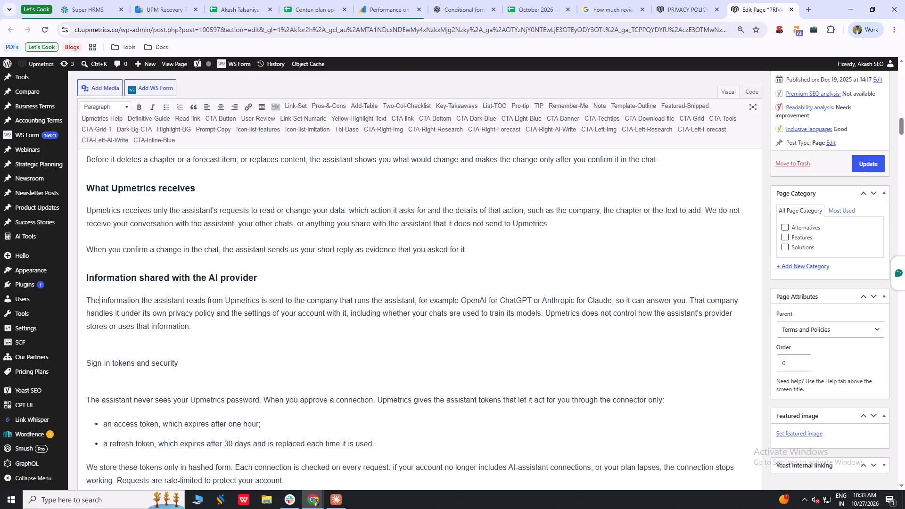
# Format "Sign-in tokens and security" as Heading 4 and remove the blank lines above and below it.
pyautogui.scroll(-1, 193, 215)
pyautogui.moveTo(185, 270); pyautogui.dragTo(64, 267)
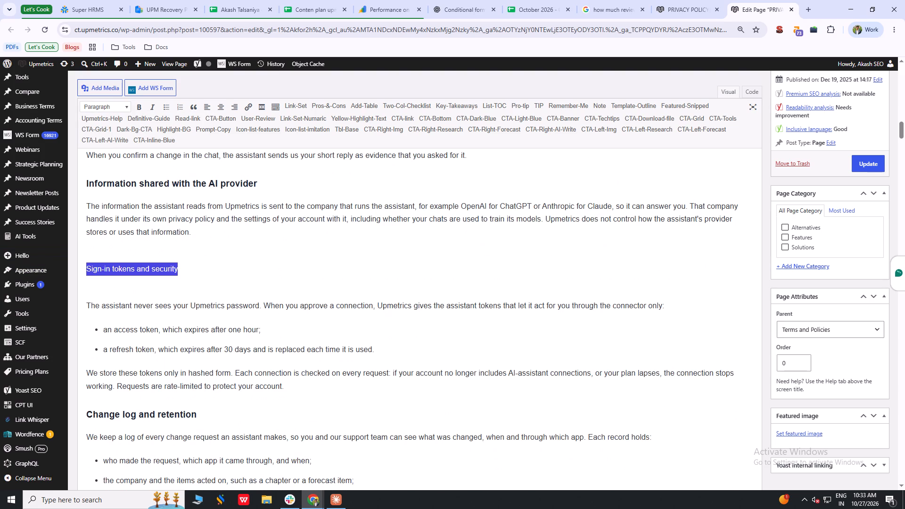
pyautogui.click(109, 107)
pyautogui.click(136, 189)
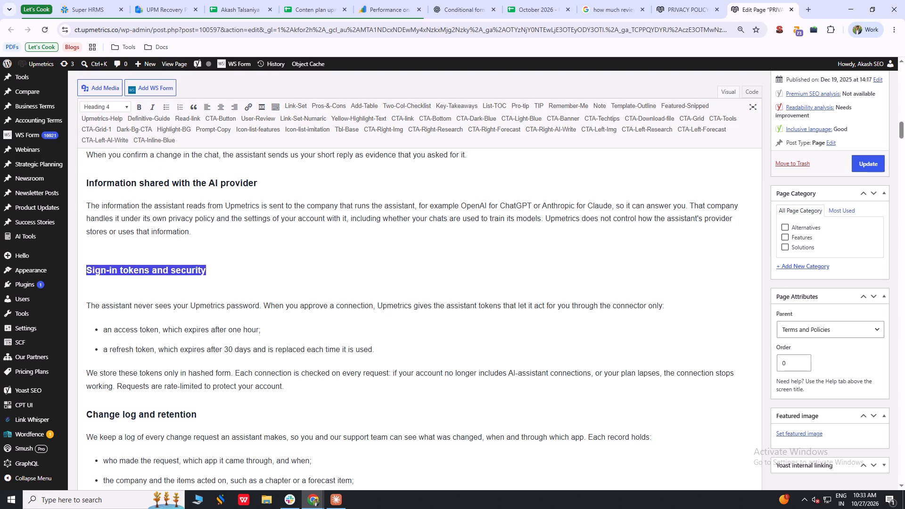
pyautogui.click(110, 254)
pyautogui.press('Delete')
pyautogui.click(96, 241)
pyautogui.click(102, 279)
pyautogui.press('Delete')
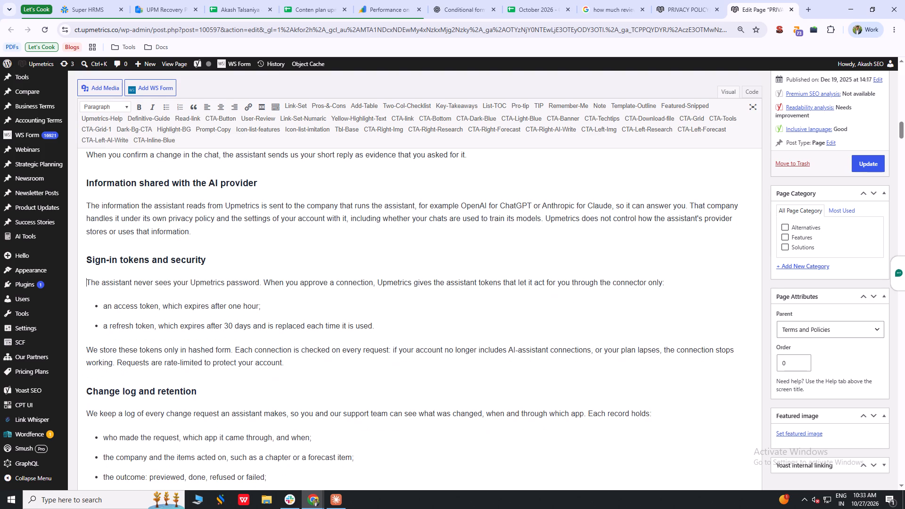
# Check the heading style and spacing of "Change log and retention".
pyautogui.scroll(-1, 191, 310)
pyautogui.click(199, 300)
pyautogui.click(151, 301)
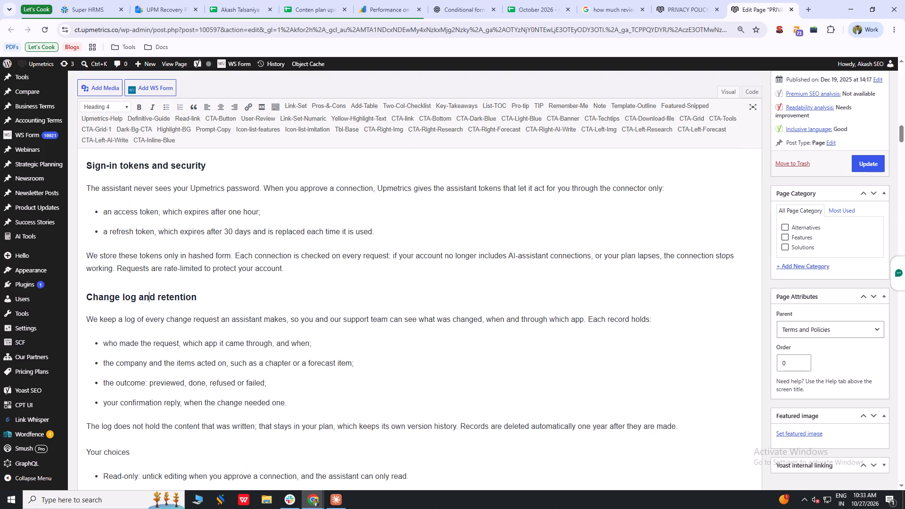
pyautogui.click(189, 299)
pyautogui.click(97, 284)
pyautogui.click(97, 349)
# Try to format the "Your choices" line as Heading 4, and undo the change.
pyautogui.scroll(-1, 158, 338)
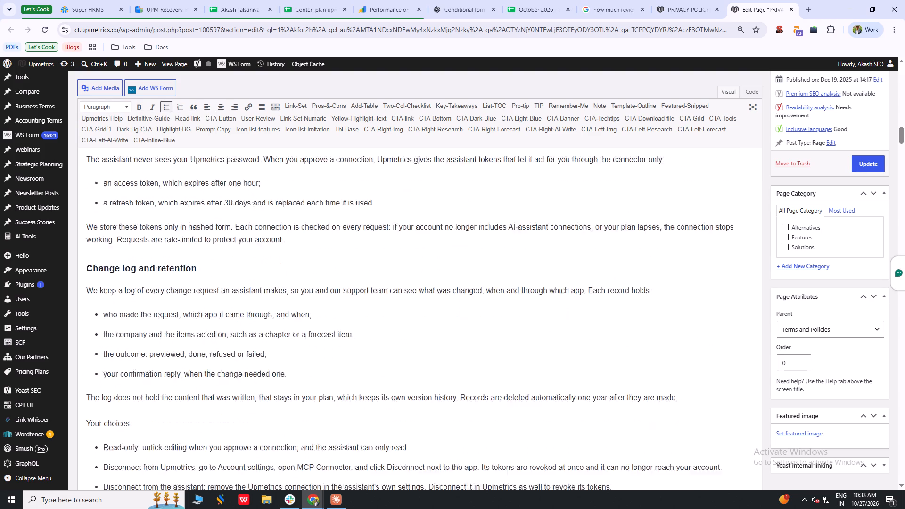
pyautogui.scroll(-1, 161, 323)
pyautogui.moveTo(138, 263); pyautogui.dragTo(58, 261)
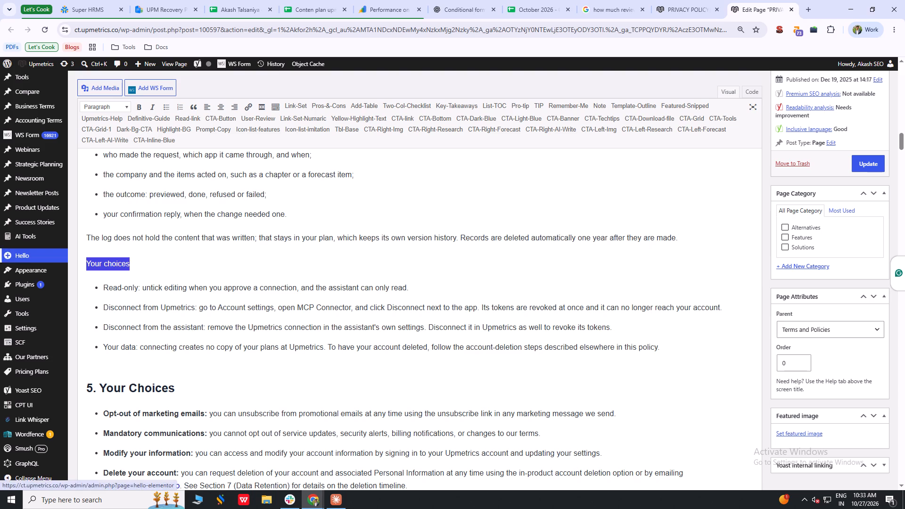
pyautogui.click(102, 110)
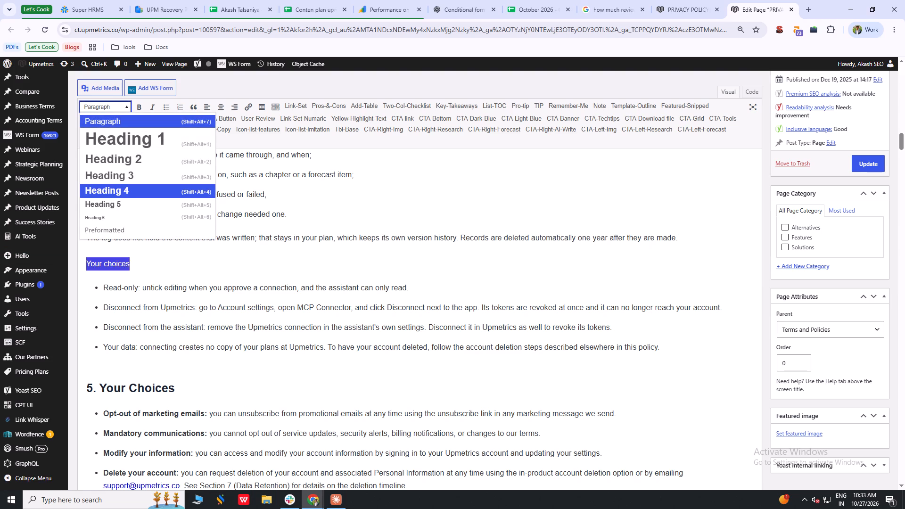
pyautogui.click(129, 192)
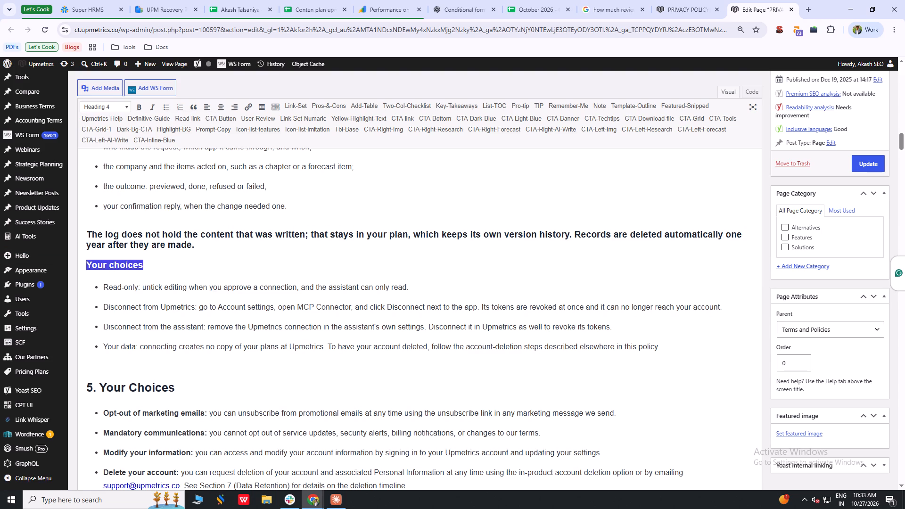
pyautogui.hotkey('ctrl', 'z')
# Separate "Your choices" into its own paragraph, format it as Heading 4 and remove the blank lines around it.
pyautogui.click(107, 240)
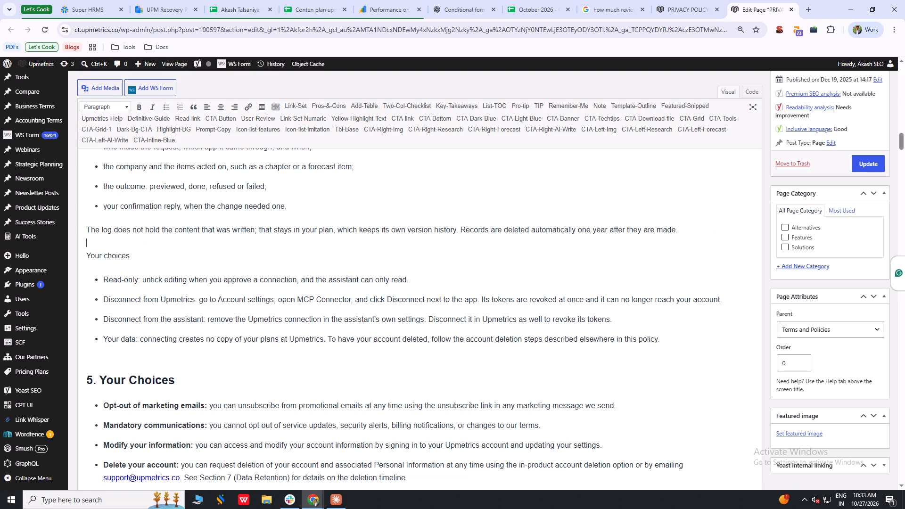
pyautogui.click(85, 252)
pyautogui.press('Return')
pyautogui.click(143, 254)
pyautogui.press('Return')
pyautogui.moveTo(136, 233); pyautogui.dragTo(66, 230)
pyautogui.click(111, 109)
pyautogui.click(140, 187)
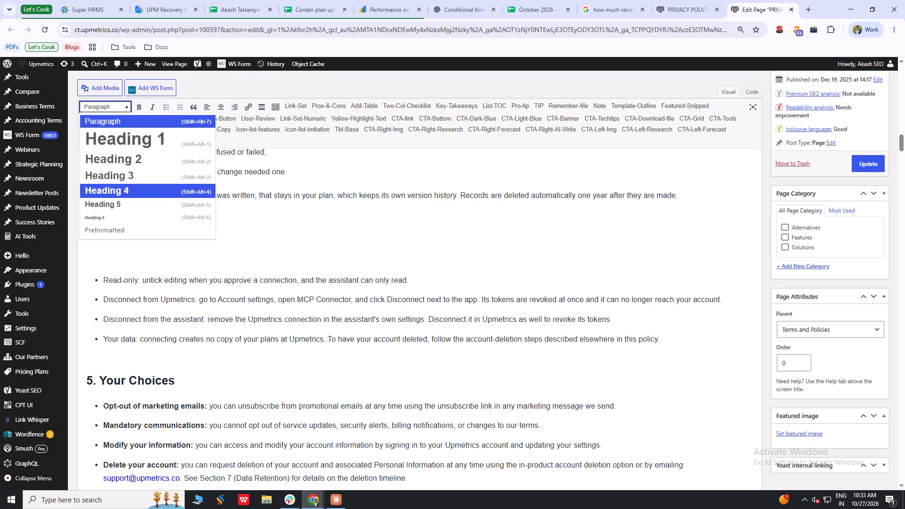
pyautogui.click(113, 249)
pyautogui.press('Delete')
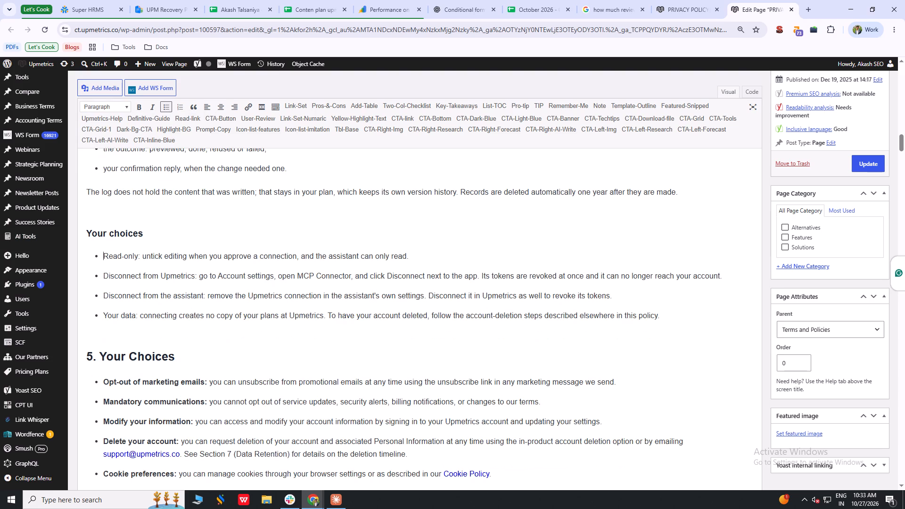
pyautogui.click(93, 208)
pyautogui.press('Delete')
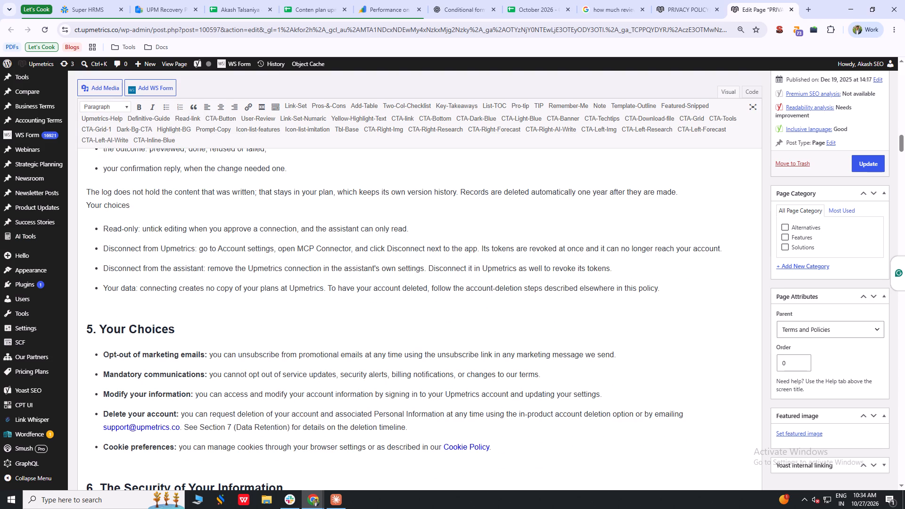
pyautogui.hotkey('ctrl', 'z')
pyautogui.press('BackSpace')
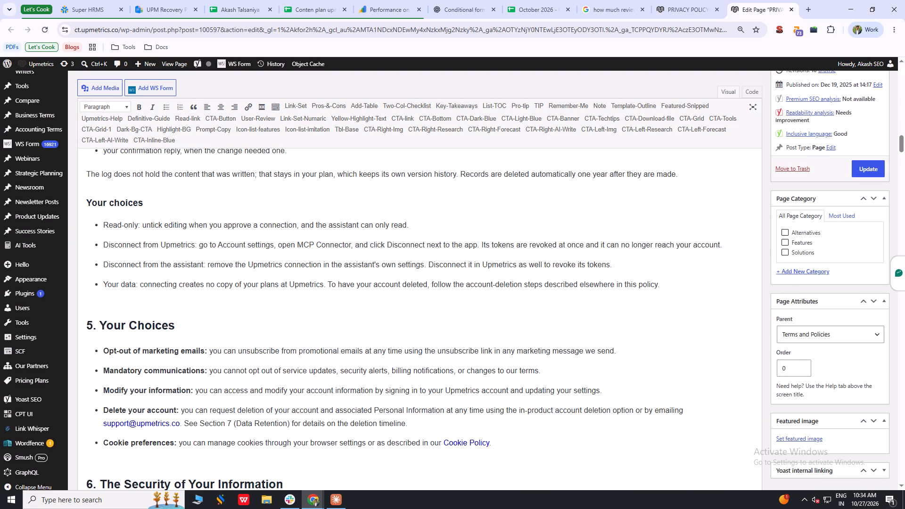
pyautogui.click(94, 187)
pyautogui.click(90, 184)
pyautogui.click(95, 194)
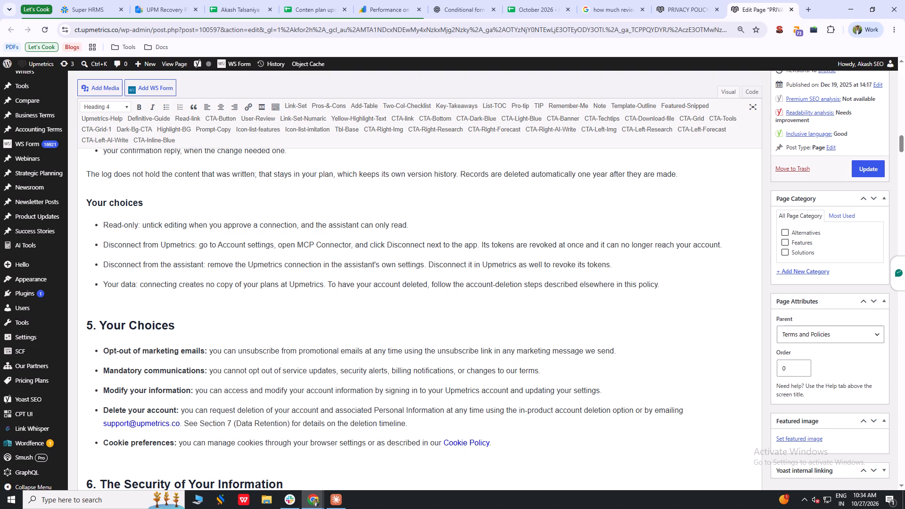
pyautogui.press('Up')
pyautogui.press('Down')
# Bold the "Read-only:" and "Disconnect from Upmetrics:" labels in the bullet list under "Your choices".
pyautogui.scroll(-2, 177, 230)
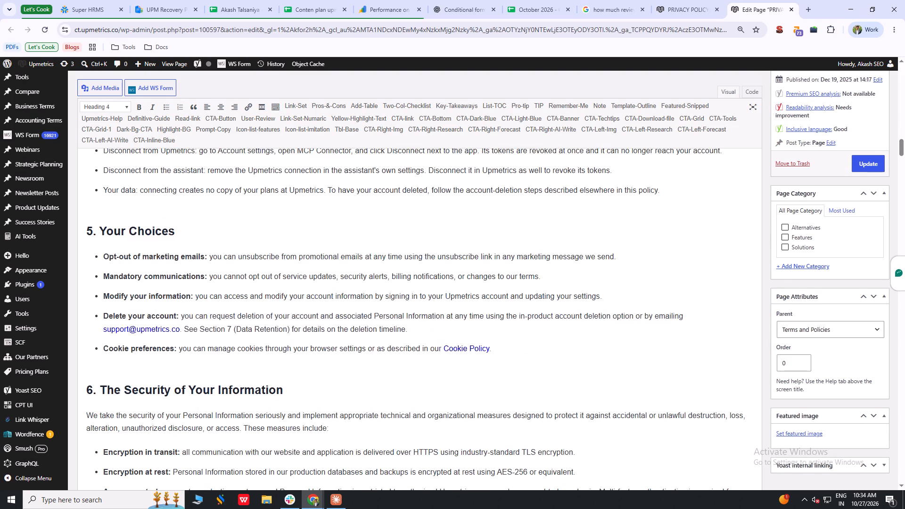
pyautogui.scroll(1, 459, 320)
pyautogui.scroll(1, 419, 329)
pyautogui.scroll(1, 165, 331)
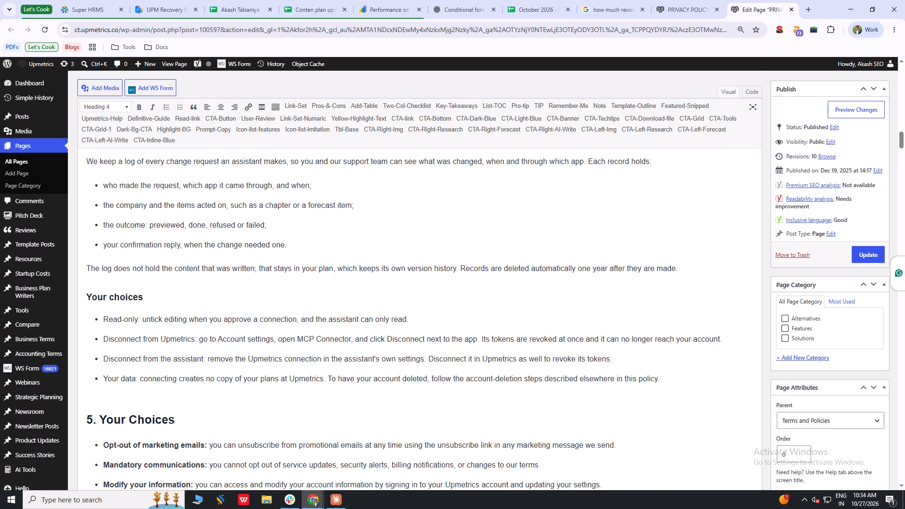
pyautogui.moveTo(139, 318); pyautogui.dragTo(96, 319)
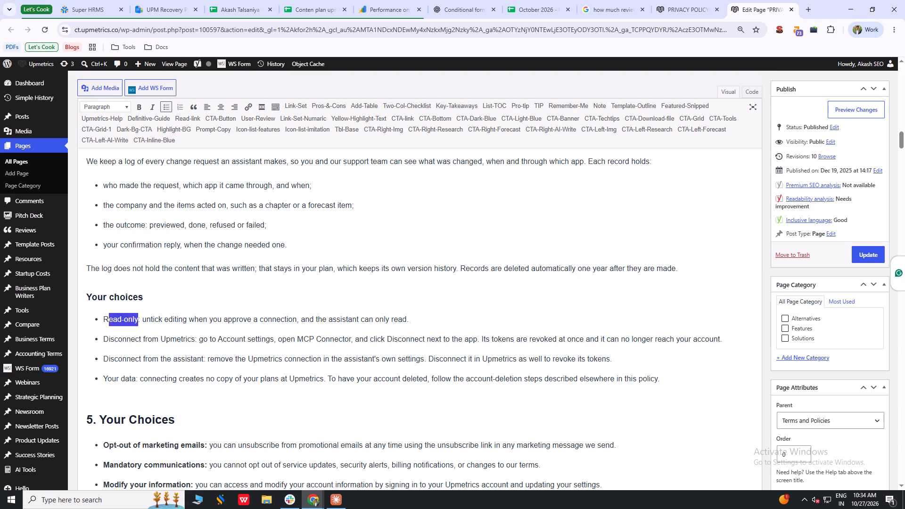
pyautogui.moveTo(140, 320); pyautogui.dragTo(101, 321)
pyautogui.hotkey('ctrl', 'b')
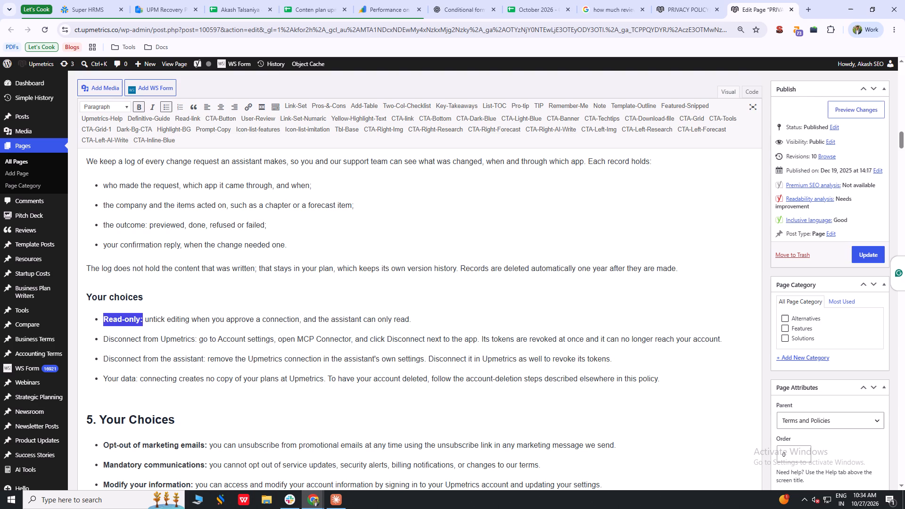
pyautogui.moveTo(197, 341); pyautogui.dragTo(105, 345)
pyautogui.hotkey('ctrl', 'b')
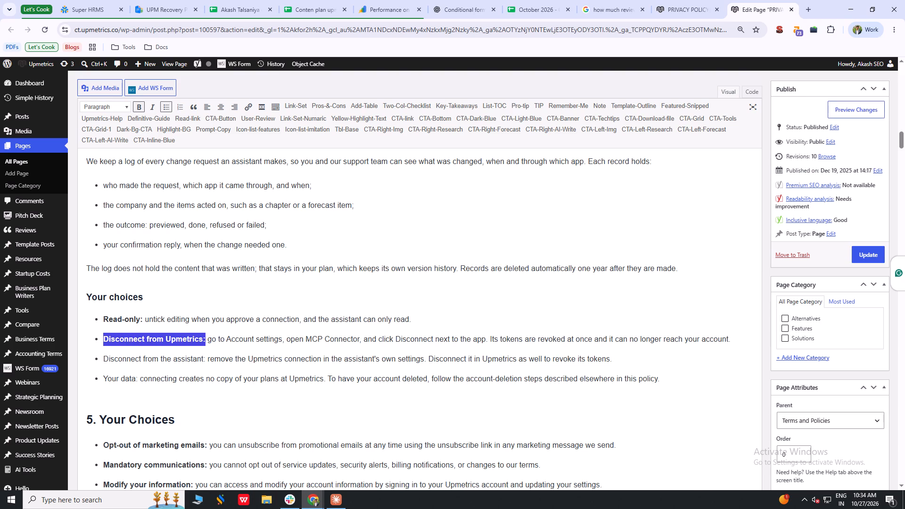
# Bold the "Disconnect from the assistant:" and "Your data:" labels in the bullet list under "Your choices".
pyautogui.moveTo(207, 358); pyautogui.dragTo(105, 360)
pyautogui.hotkey('ctrl', 'v')
pyautogui.hotkey('ctrl', 'z')
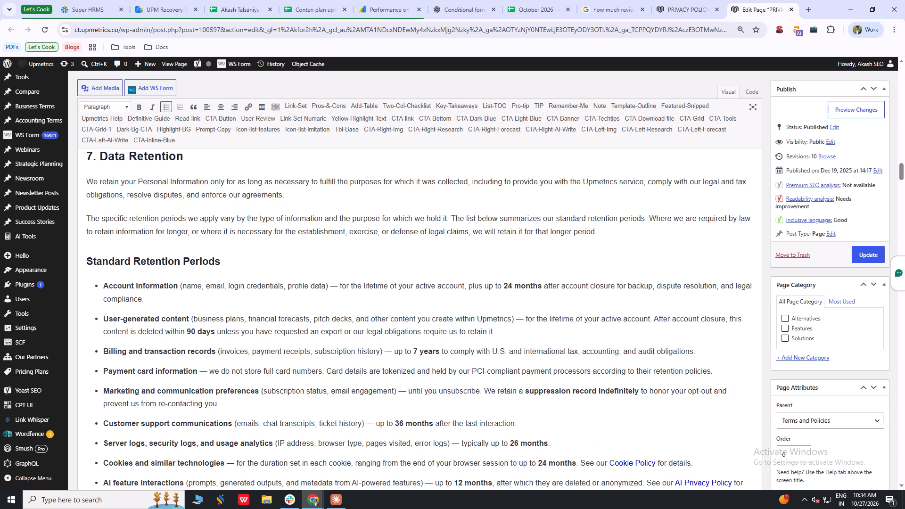
pyautogui.scroll(3, 194, 303)
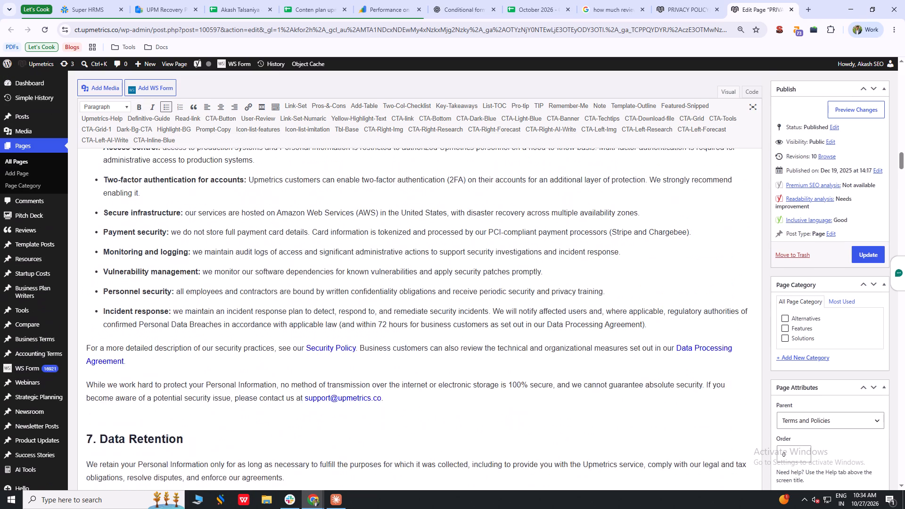
pyautogui.scroll(5, 195, 303)
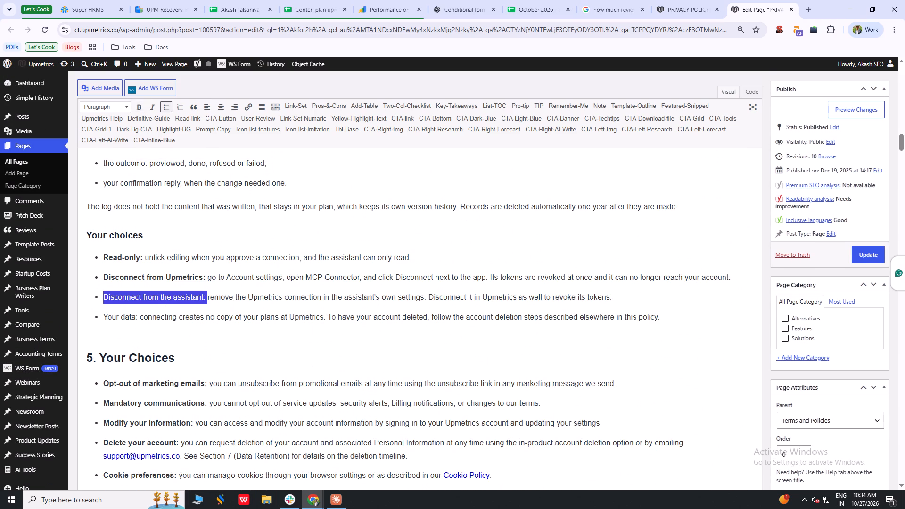
pyautogui.hotkey('ctrl', 'b')
pyautogui.click(211, 318)
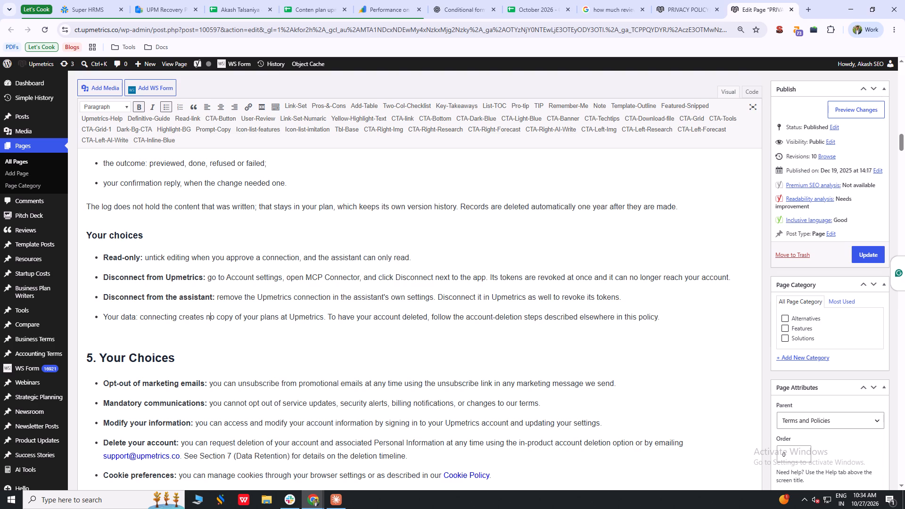
pyautogui.moveTo(139, 317); pyautogui.dragTo(100, 318)
pyautogui.hotkey('ctrl', 'b')
pyautogui.click(215, 300)
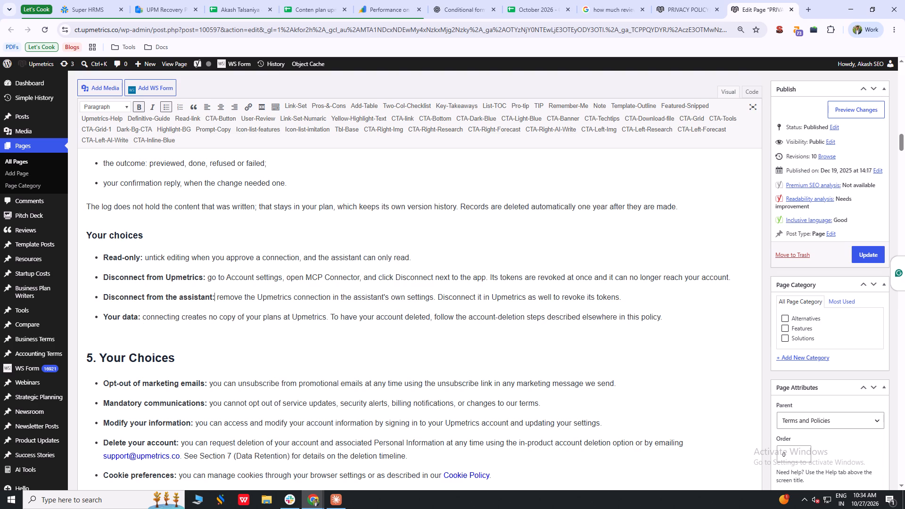
pyautogui.scroll(1, 323, 299)
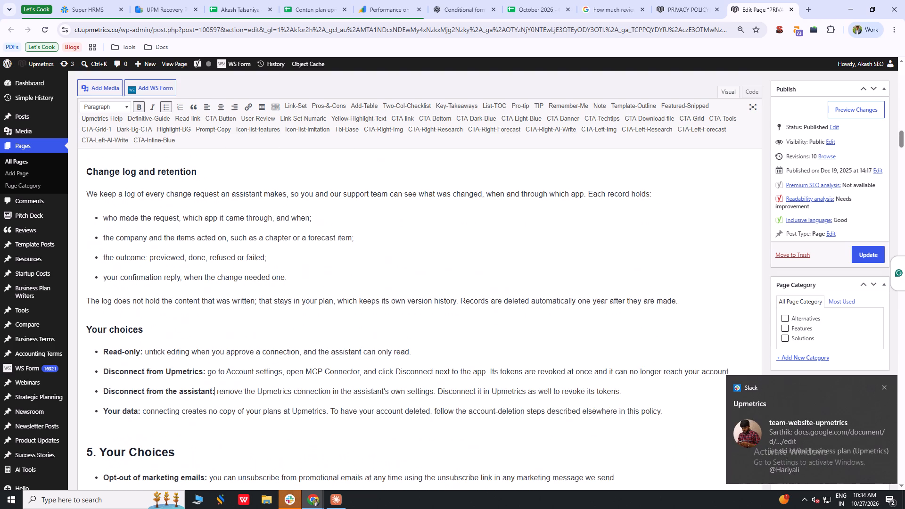
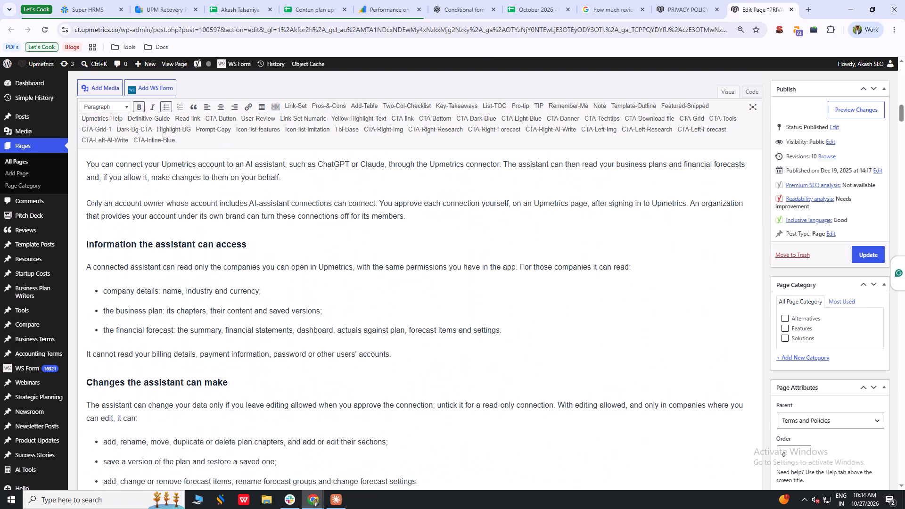
# Update the Privacy Policy page to save the formatting changes in section 4.
pyautogui.scroll(3, 211, 349)
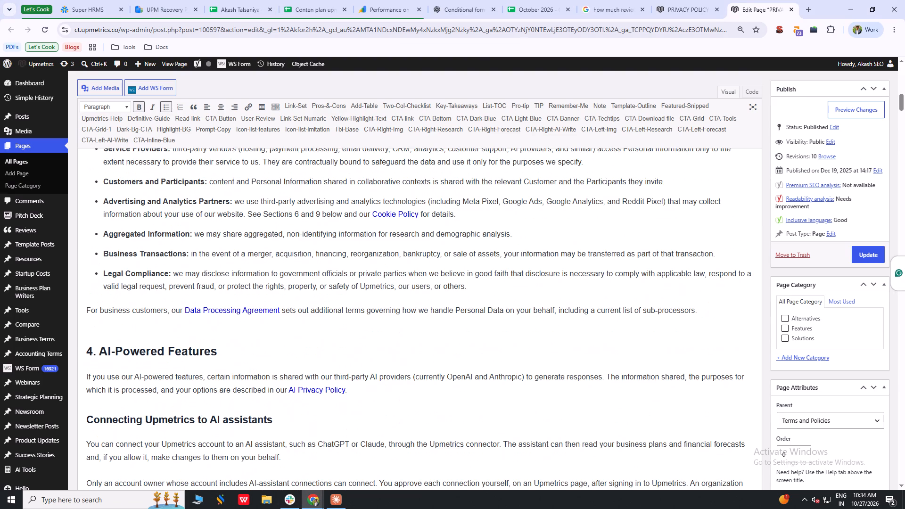
pyautogui.click(872, 252)
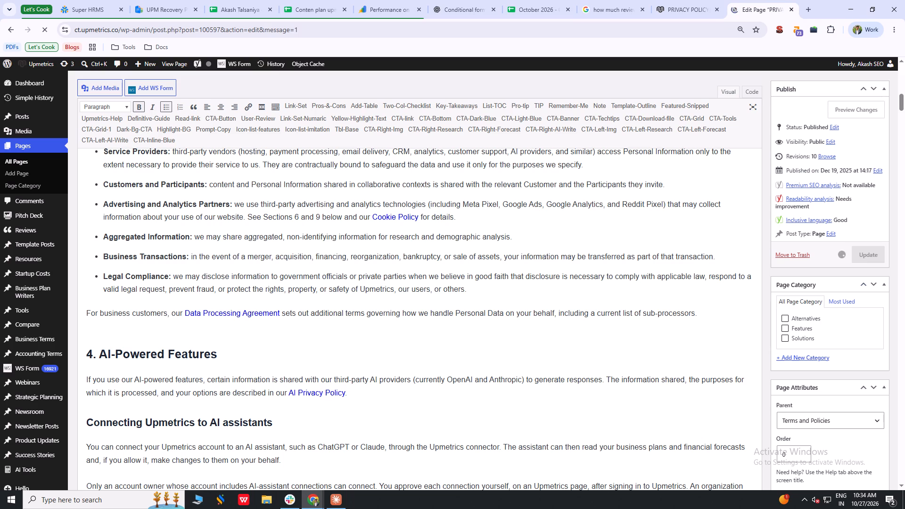
# Open the published Privacy Policy page and reload it to check section 4, "AI-Powered Features".
pyautogui.keyDown('ctrl'); pyautogui.click(140, 109); pyautogui.keyUp('ctrl')
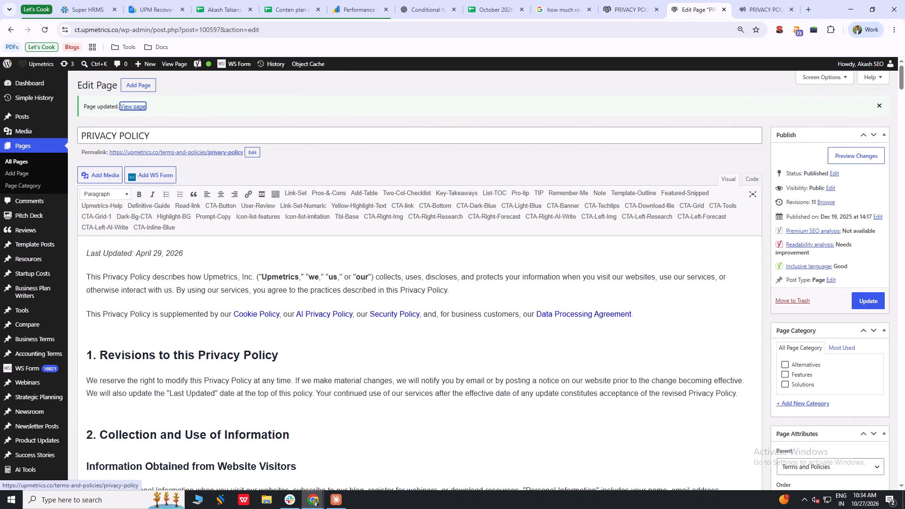
pyautogui.click(763, 0)
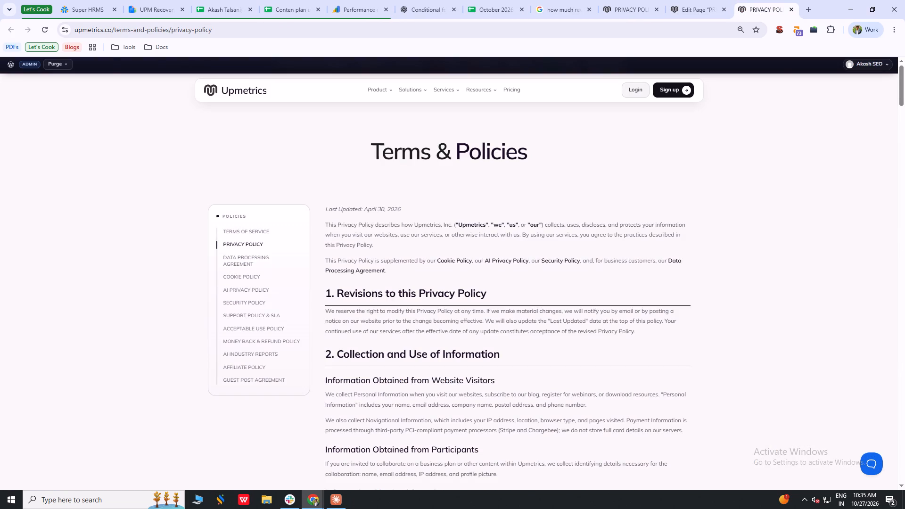
pyautogui.scroll(-7, 583, 279)
pyautogui.press('F5')
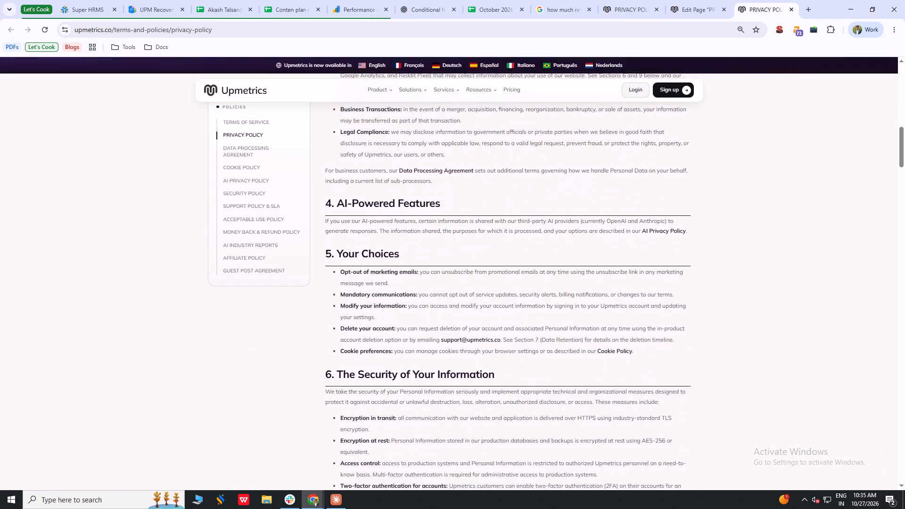
pyautogui.press('F5')
pyautogui.press('F5')
pyautogui.press('F5')
pyautogui.press('F5')
pyautogui.press('F5')
pyautogui.press('F5')
pyautogui.press('F5')
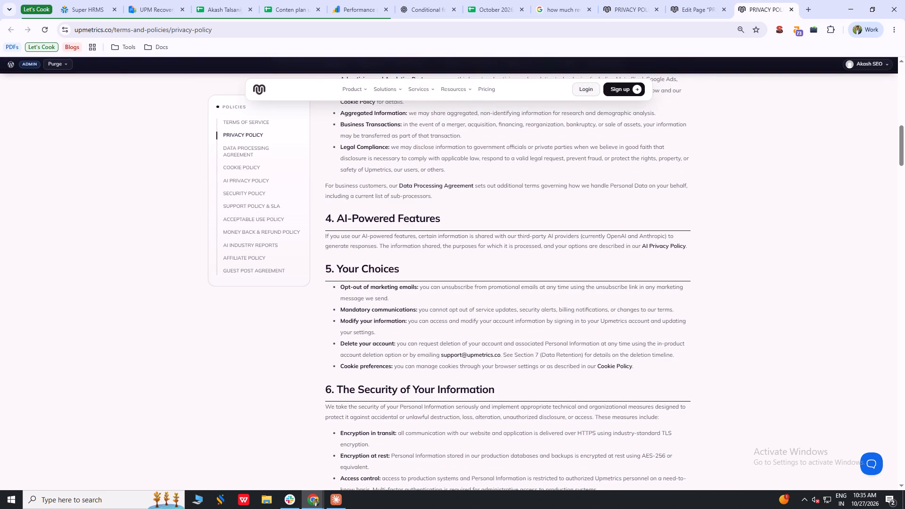
# Try to purge the cache from the published Privacy Policy page, and reload the page.
pyautogui.click(64, 67)
pyautogui.click(99, 80)
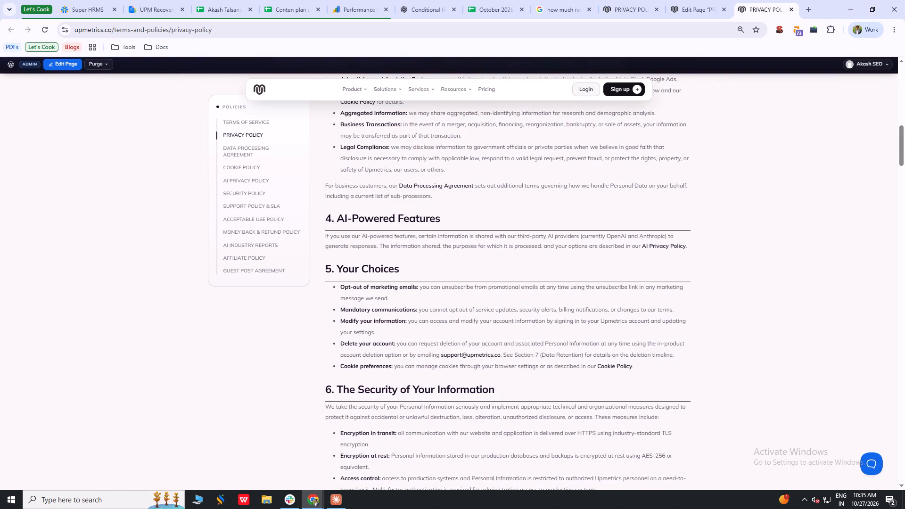
pyautogui.press('F5')
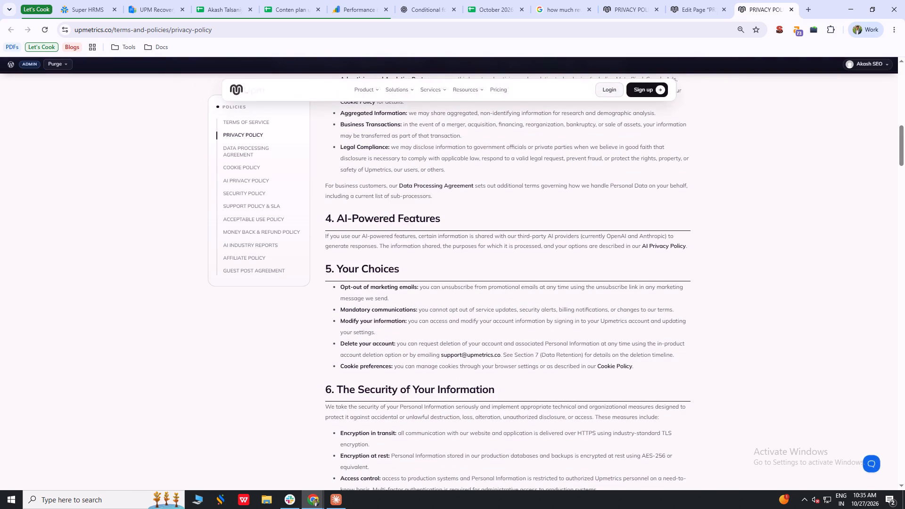
# Open the WordPress GraphQL settings in a separate tab, enable "Purge Now!" for the GraphQL cache and save the changes.
pyautogui.click(683, 2)
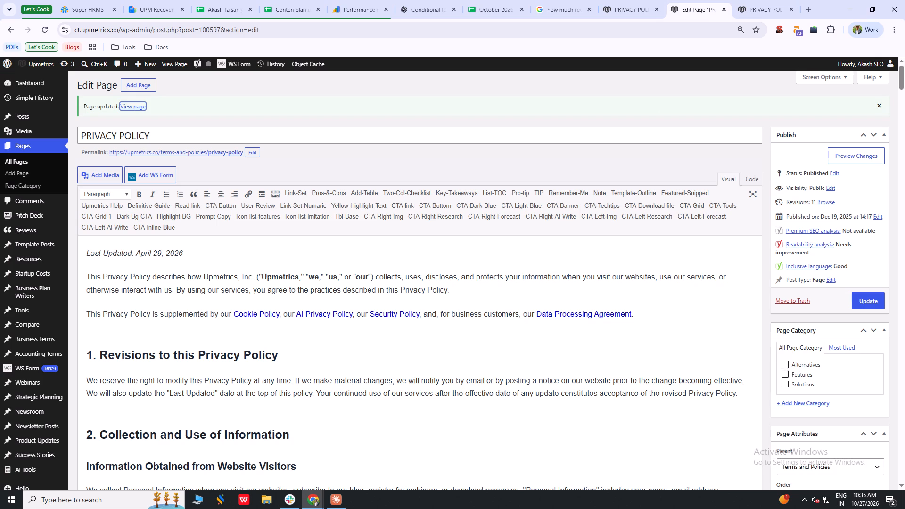
pyautogui.click(619, 4)
pyautogui.keyDown('ctrl'); pyautogui.click(57, 68); pyautogui.keyUp('ctrl')
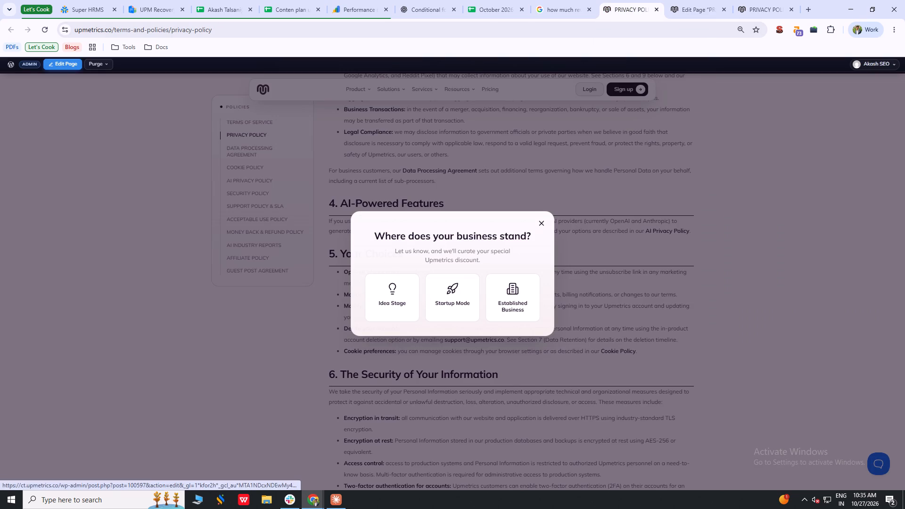
pyautogui.click(625, 0)
pyautogui.moveTo(775, 3); pyautogui.dragTo(765, 3)
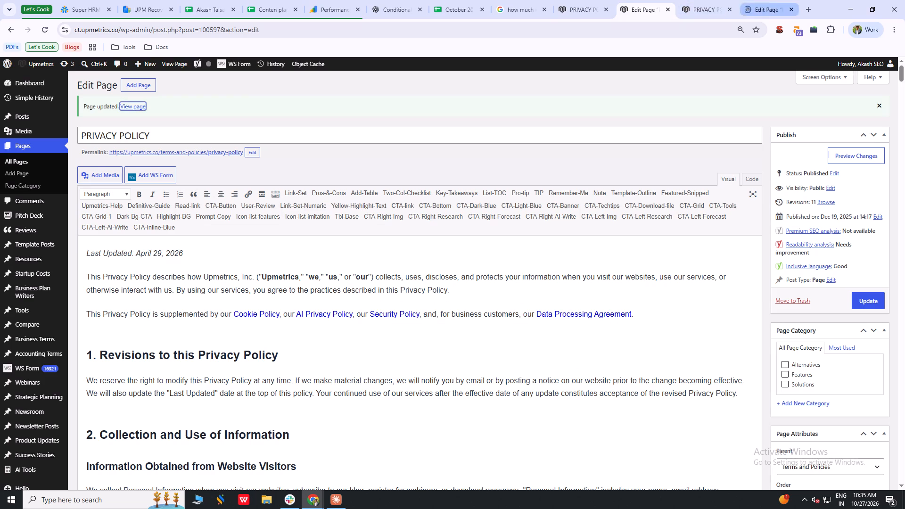
pyautogui.moveTo(765, 3); pyautogui.dragTo(639, 0)
pyautogui.scroll(-3, 35, 320)
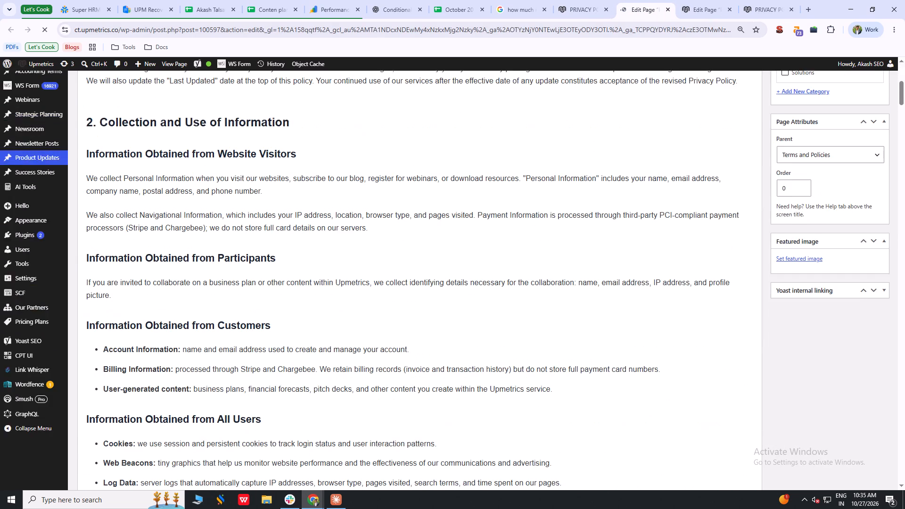
pyautogui.click(35, 463)
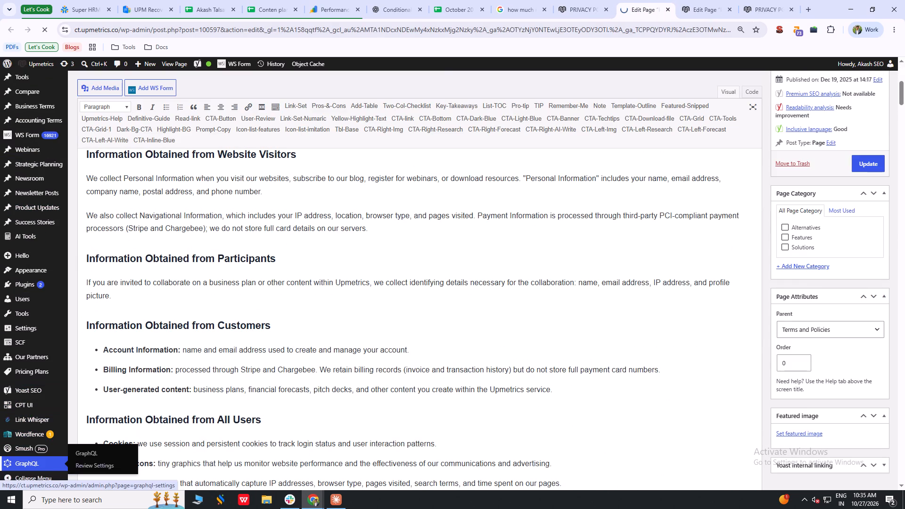
pyautogui.click(93, 452)
pyautogui.scroll(-3, 225, 283)
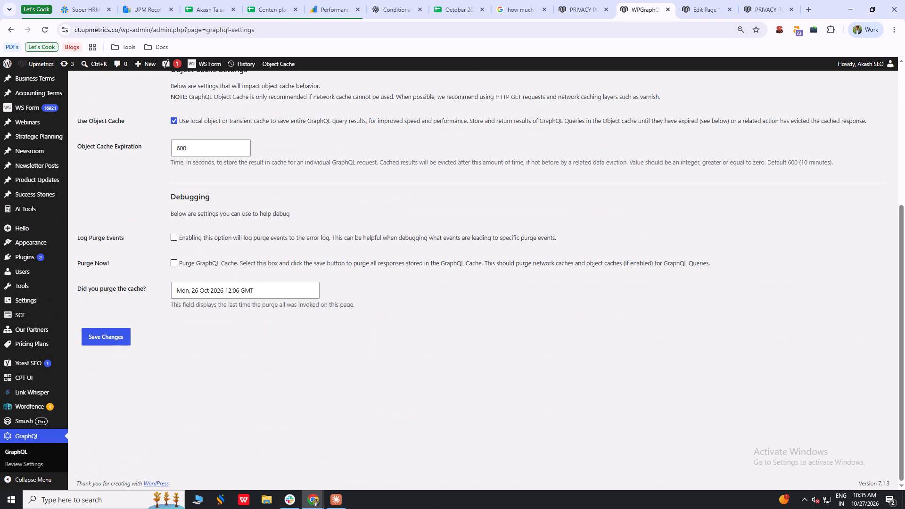
pyautogui.click(179, 258)
pyautogui.click(116, 330)
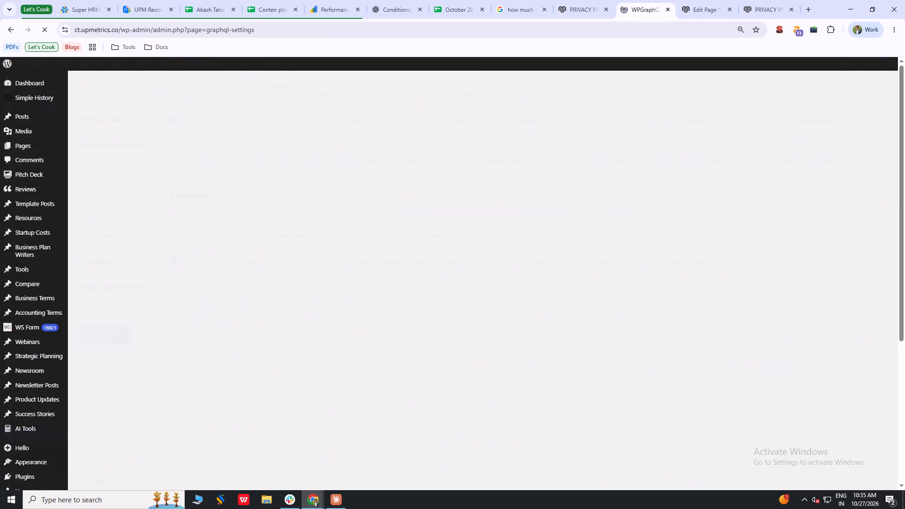
# Reload the published Privacy Policy page and check section 4 again.
pyautogui.click(775, 0)
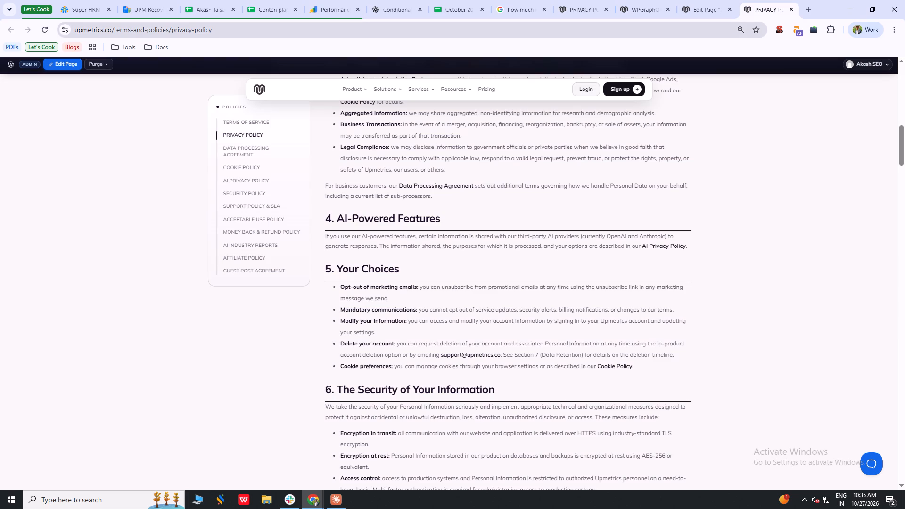
pyautogui.press('F5')
pyautogui.press('F5')
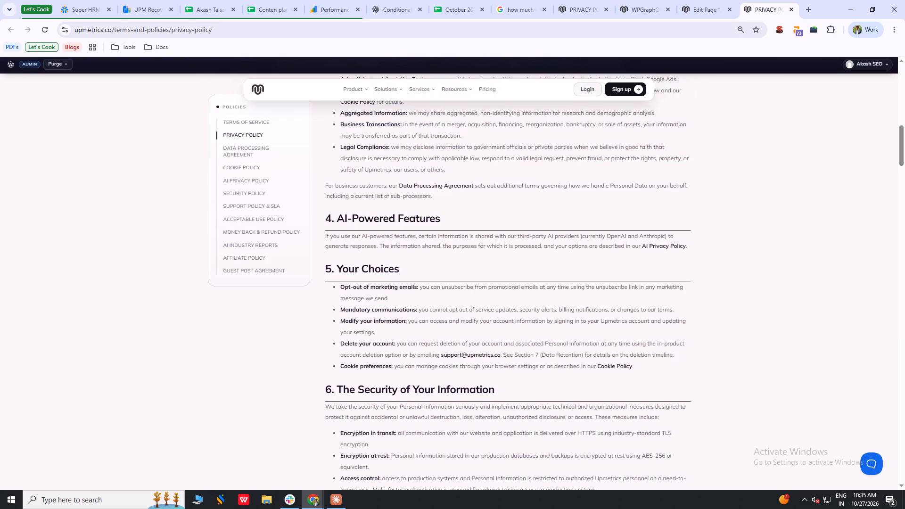
pyautogui.press('F5')
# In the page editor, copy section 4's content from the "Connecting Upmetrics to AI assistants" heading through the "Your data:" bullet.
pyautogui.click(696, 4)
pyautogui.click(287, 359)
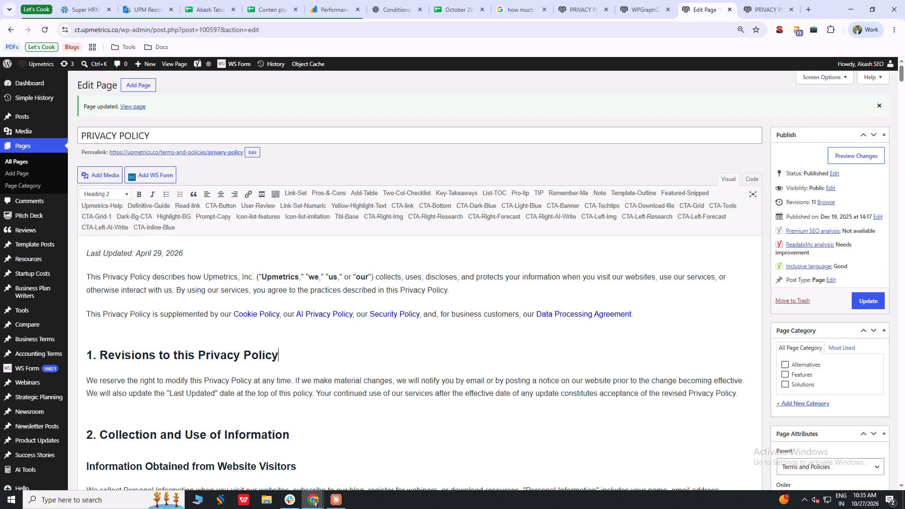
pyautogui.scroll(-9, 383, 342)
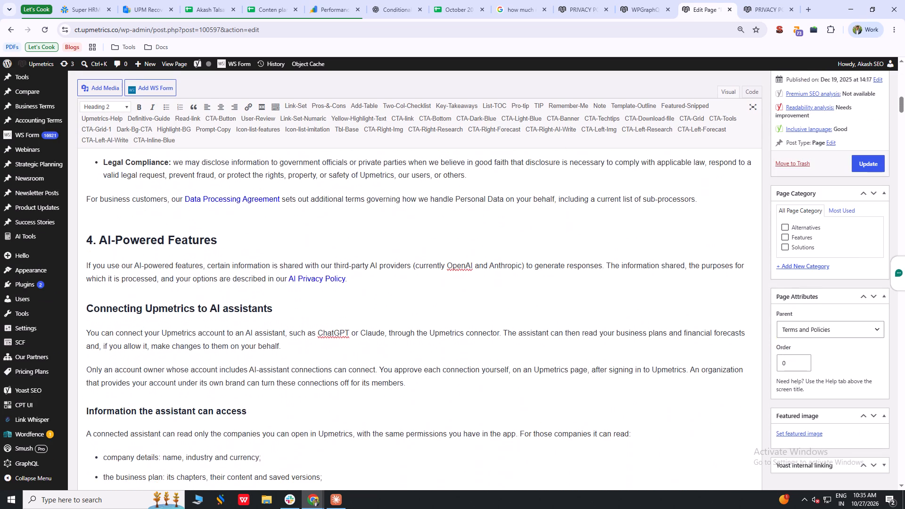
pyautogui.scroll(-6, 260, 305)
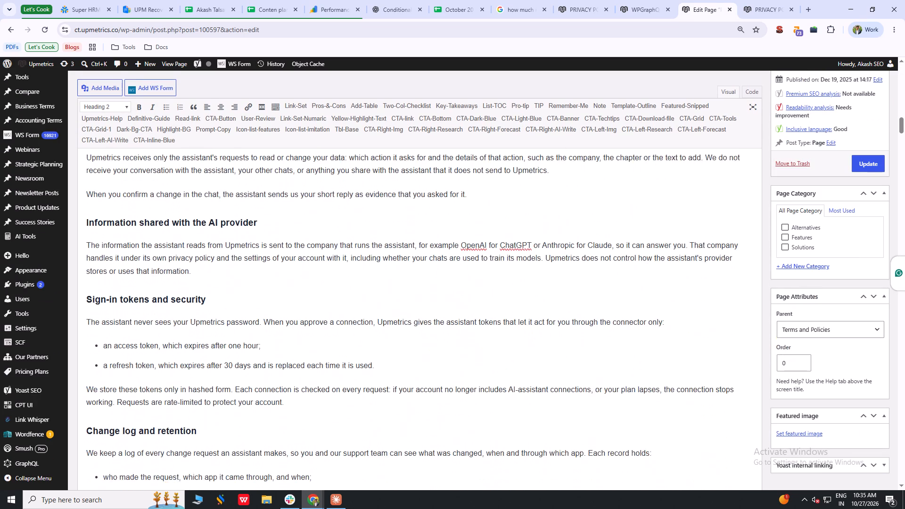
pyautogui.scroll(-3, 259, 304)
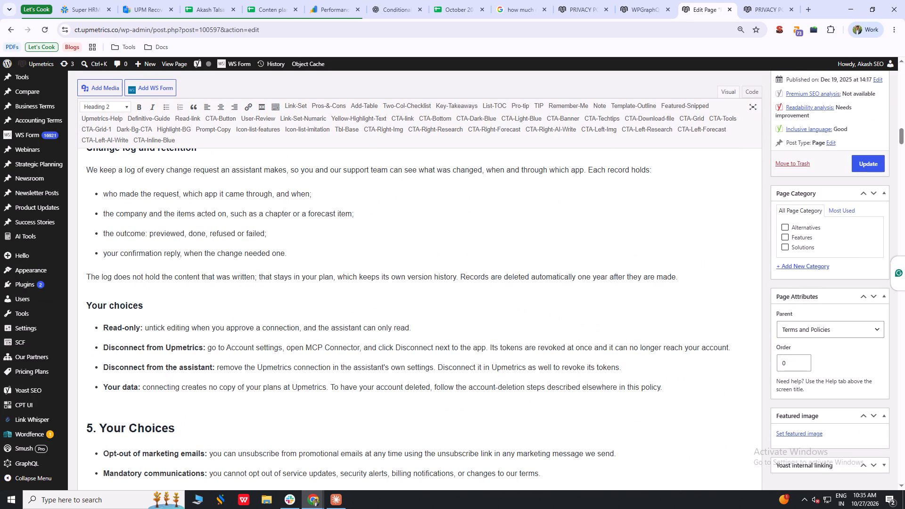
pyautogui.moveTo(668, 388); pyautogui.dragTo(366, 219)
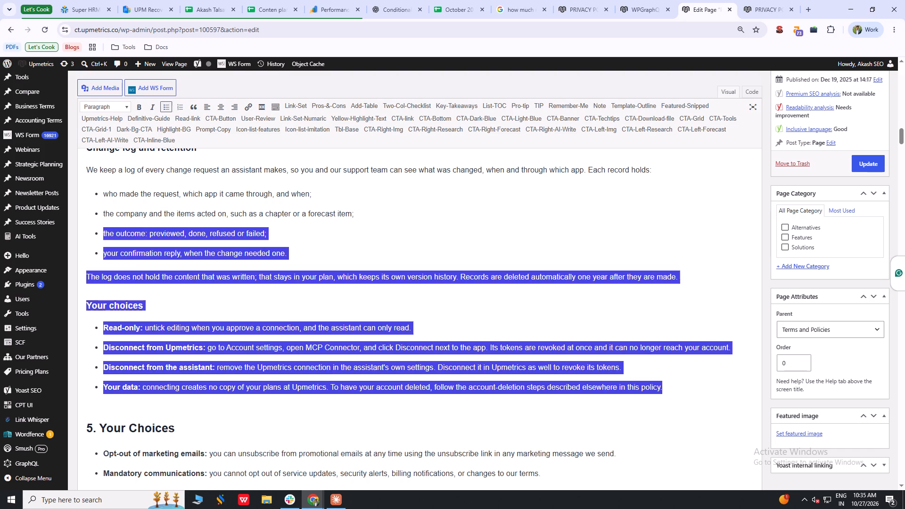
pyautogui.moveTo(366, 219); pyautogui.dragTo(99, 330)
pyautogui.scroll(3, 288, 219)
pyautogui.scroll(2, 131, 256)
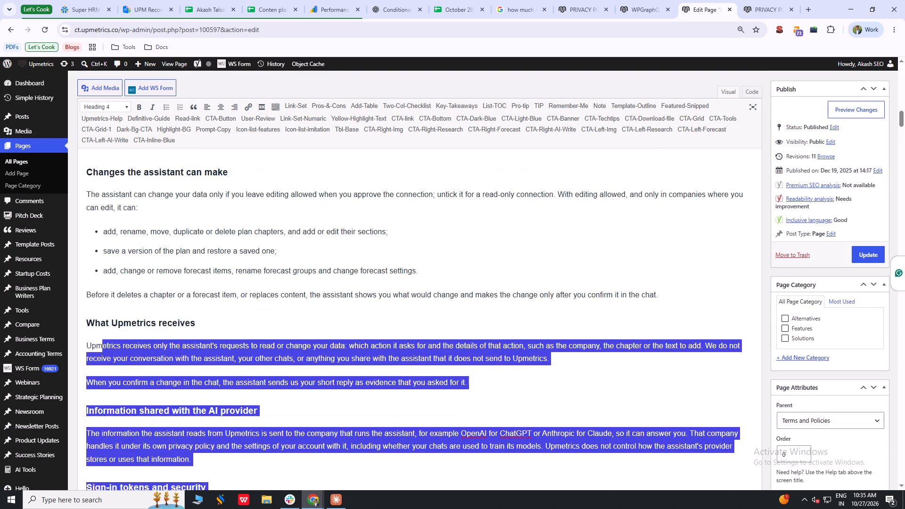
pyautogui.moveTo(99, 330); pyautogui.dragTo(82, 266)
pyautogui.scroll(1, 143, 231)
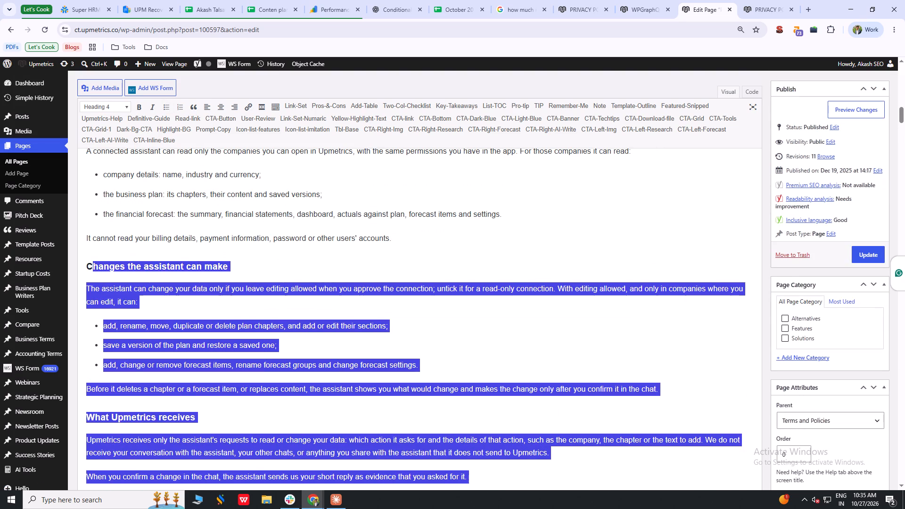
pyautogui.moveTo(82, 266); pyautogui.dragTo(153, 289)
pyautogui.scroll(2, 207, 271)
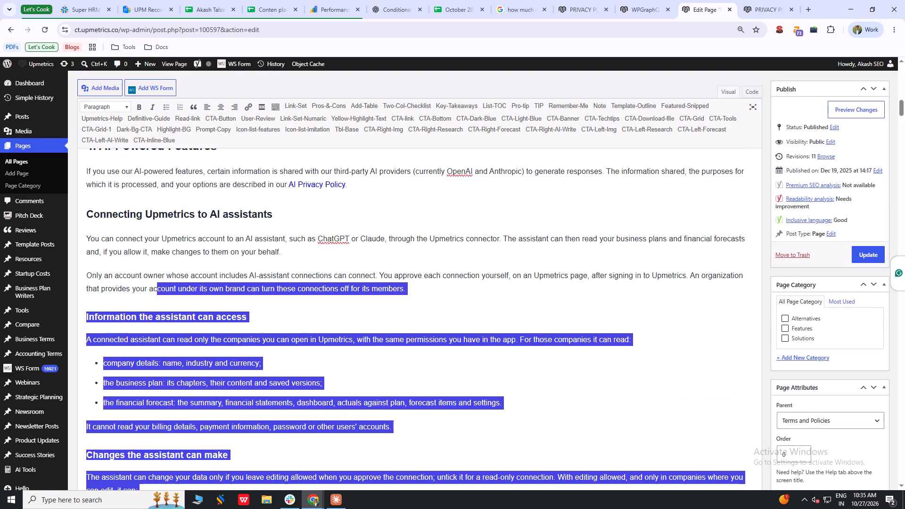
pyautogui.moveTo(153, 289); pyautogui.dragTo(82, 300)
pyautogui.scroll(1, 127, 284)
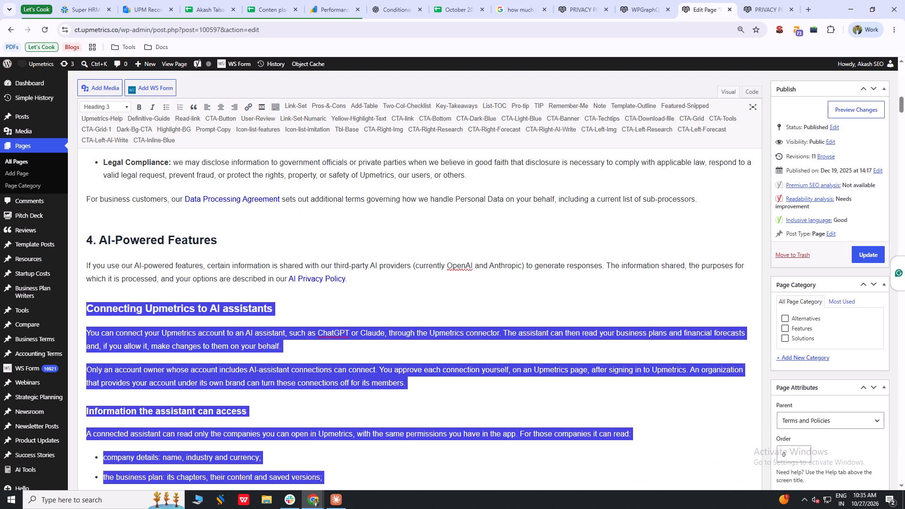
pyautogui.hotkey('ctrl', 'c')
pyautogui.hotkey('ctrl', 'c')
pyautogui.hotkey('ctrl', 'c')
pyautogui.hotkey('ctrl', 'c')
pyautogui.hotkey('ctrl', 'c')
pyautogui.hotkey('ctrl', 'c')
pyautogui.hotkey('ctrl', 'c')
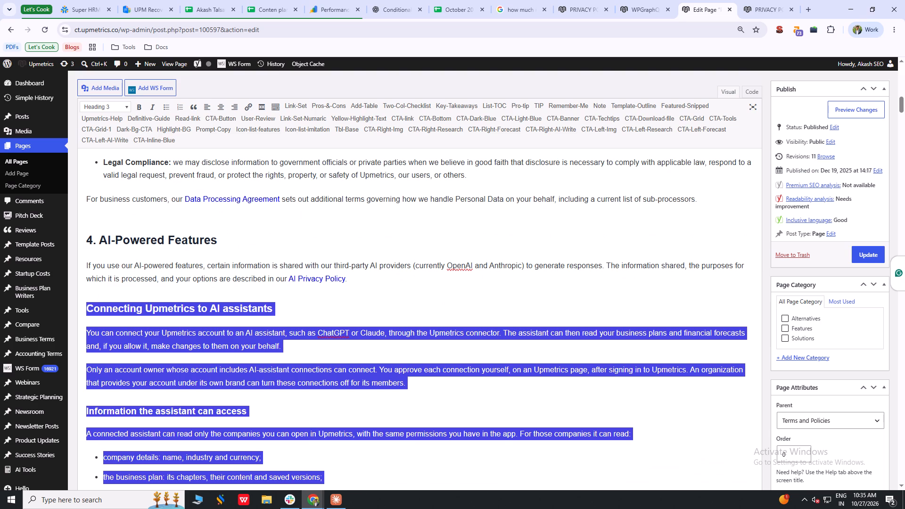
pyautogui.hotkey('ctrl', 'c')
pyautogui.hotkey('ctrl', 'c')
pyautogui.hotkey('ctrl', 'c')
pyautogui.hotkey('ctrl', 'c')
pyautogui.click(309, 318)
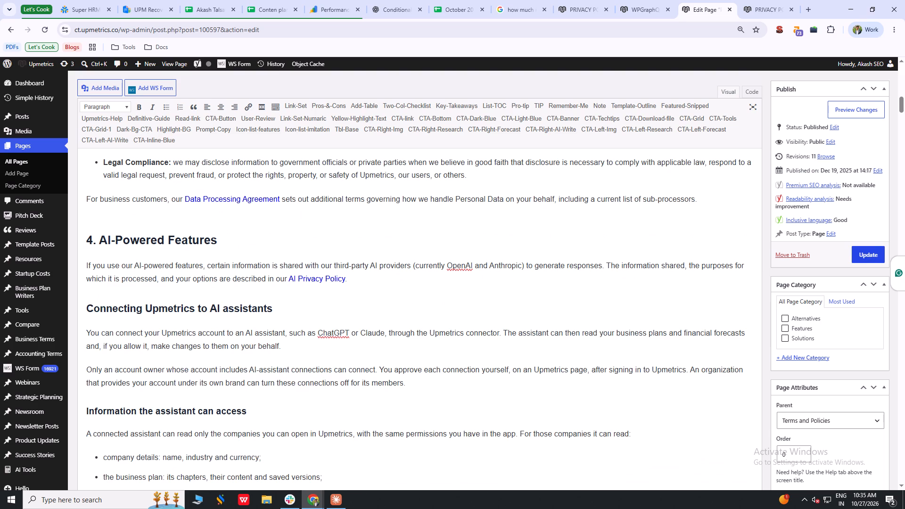
# Update the Privacy Policy page again.
pyautogui.click(871, 253)
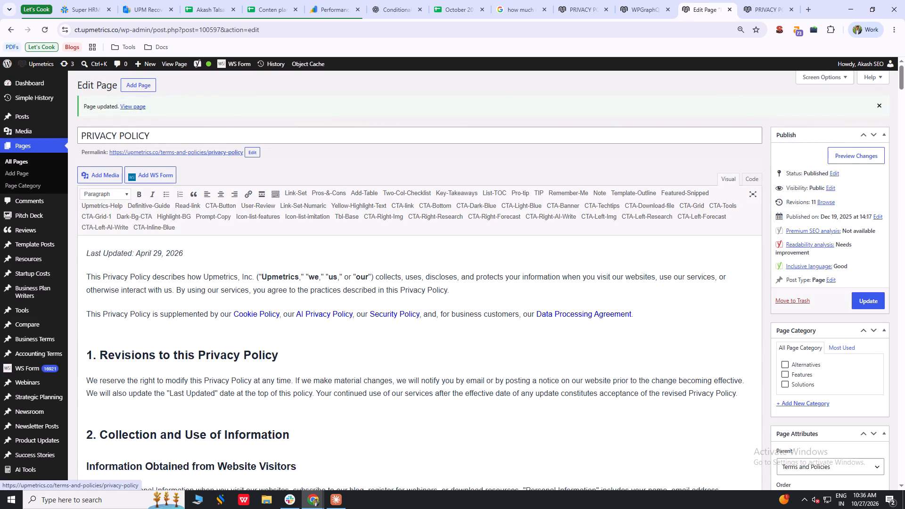
# Open the published Privacy Policy page again, compare section 4 with the editor content, and reload the page, including bypassing the browser cache.
pyautogui.keyDown('ctrl'); pyautogui.click(138, 108); pyautogui.keyUp('ctrl')
pyautogui.click(700, 0)
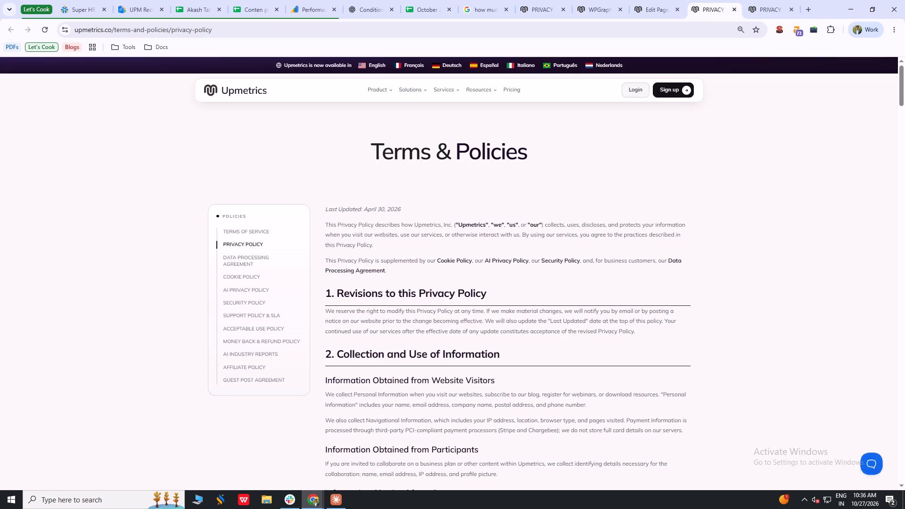
pyautogui.click(655, 0)
pyautogui.scroll(-12, 382, 313)
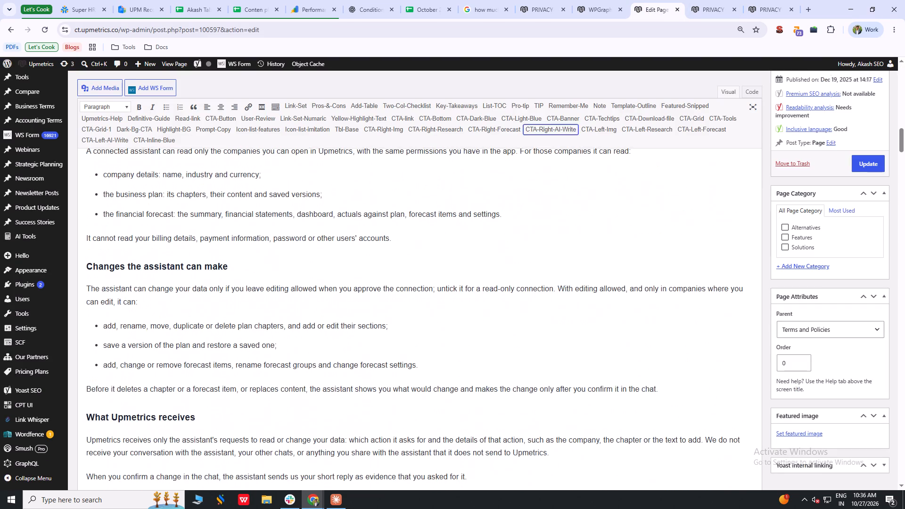
pyautogui.click(704, 0)
pyautogui.scroll(-7, 557, 322)
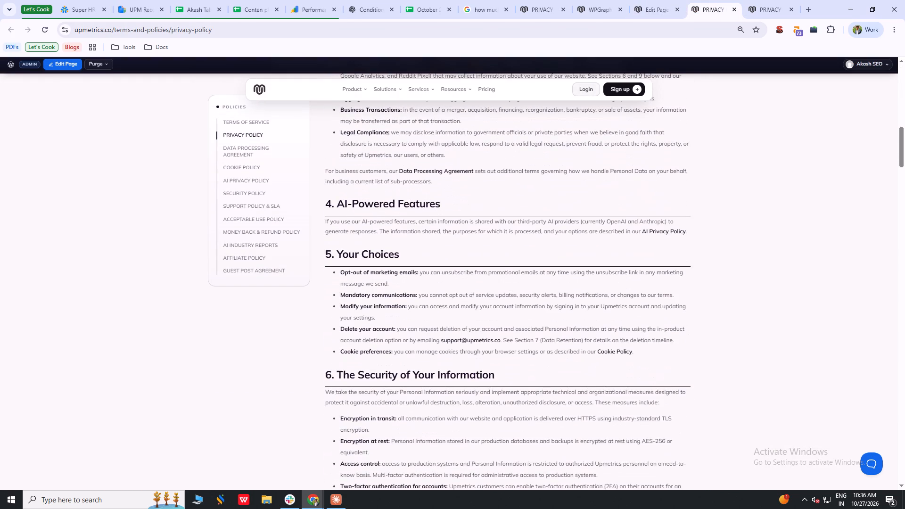
pyautogui.press('F5')
pyautogui.press('F5')
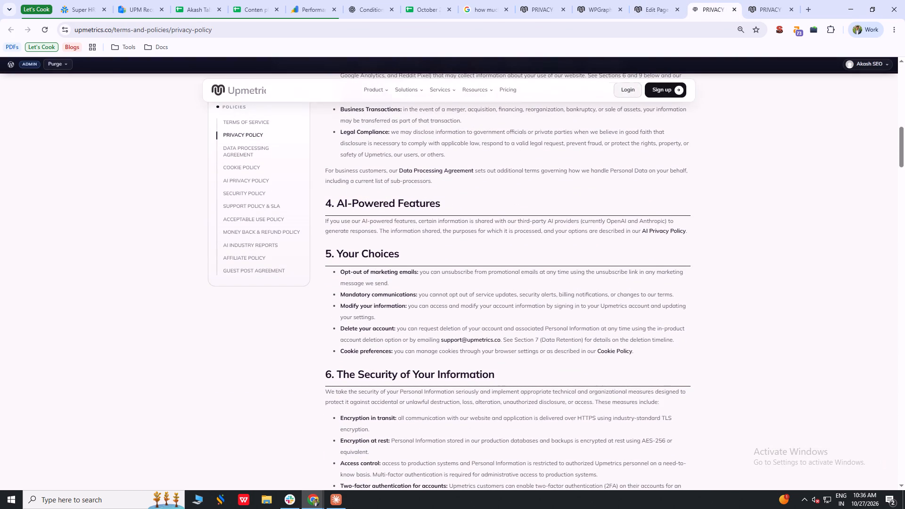
pyautogui.hotkey('ctrl', 'shift', 'r')
pyautogui.hotkey('ctrl', 'shift', 'r')
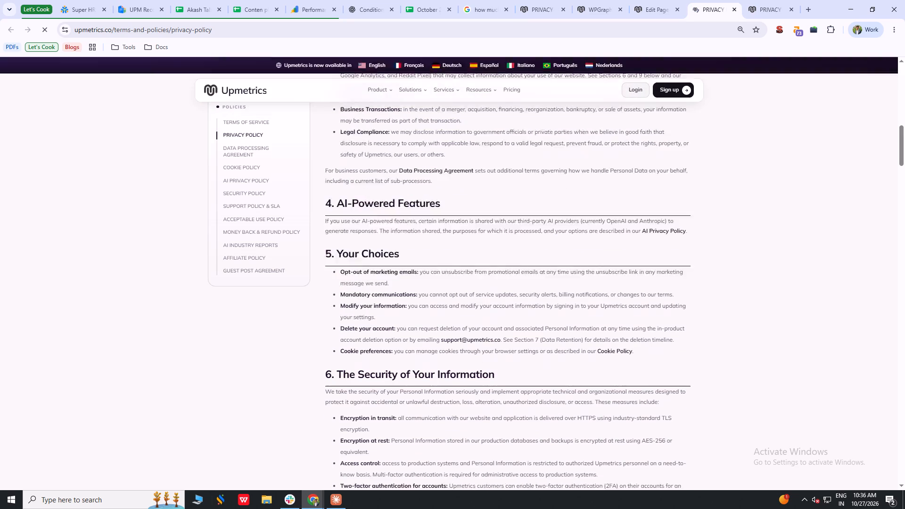